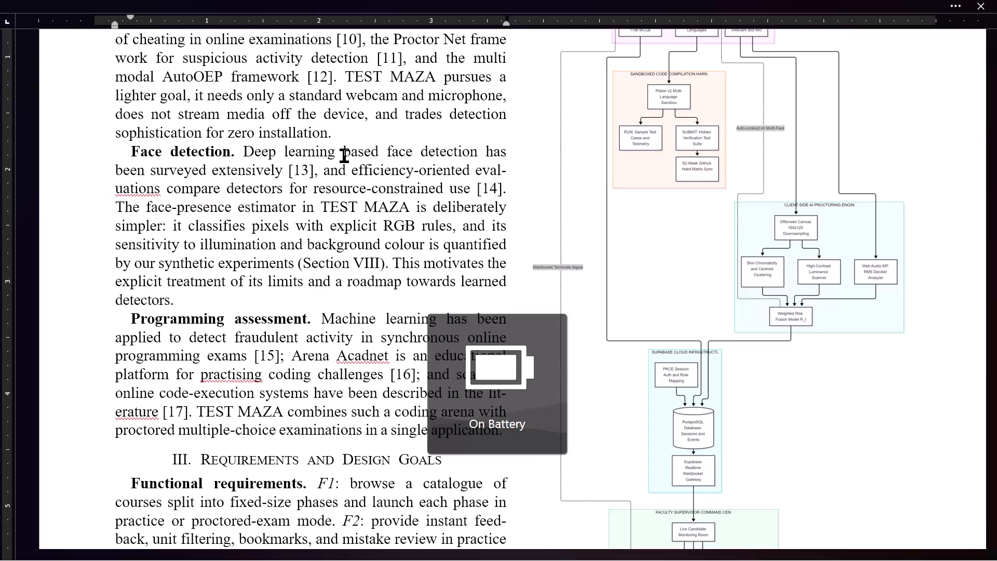
Replace the hyphen in "efficiency-oriented" with a space in the Face detection paragraph.
key("Down")
key("Up")
key("Up")
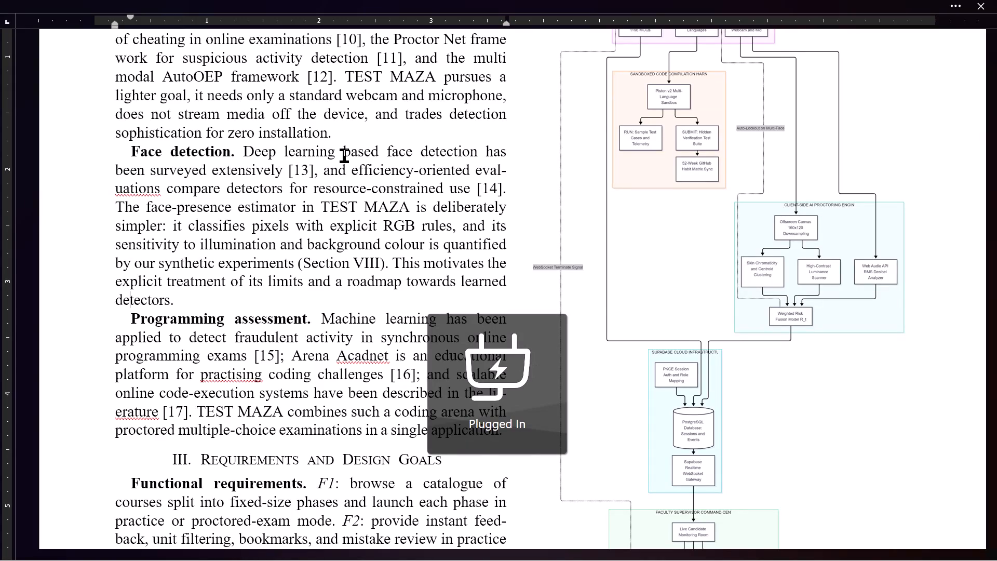
key("Left")
key("Left")
key("Left")
key("Left")
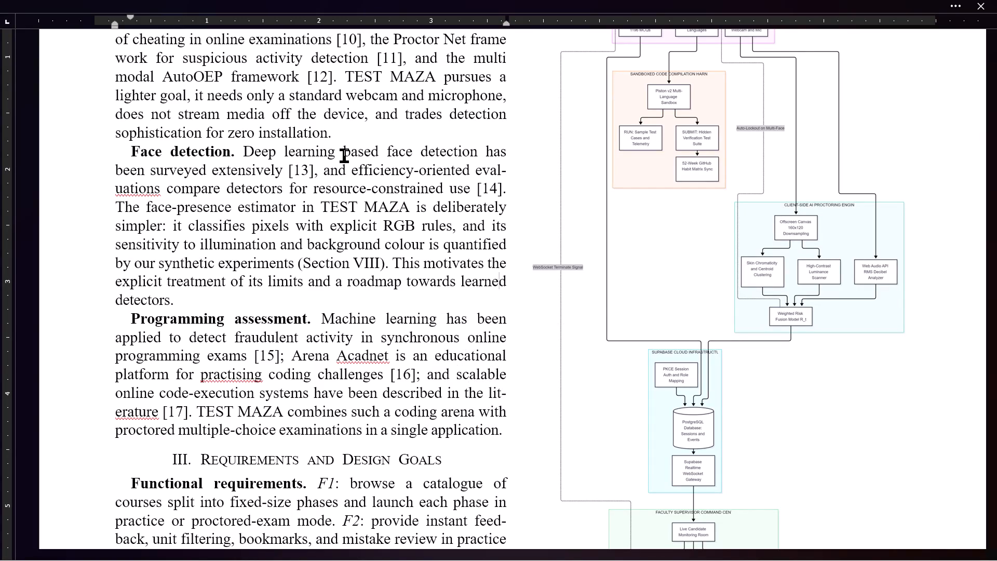
key("Up")
key("ctrl+Left")
key("ctrl+Up")
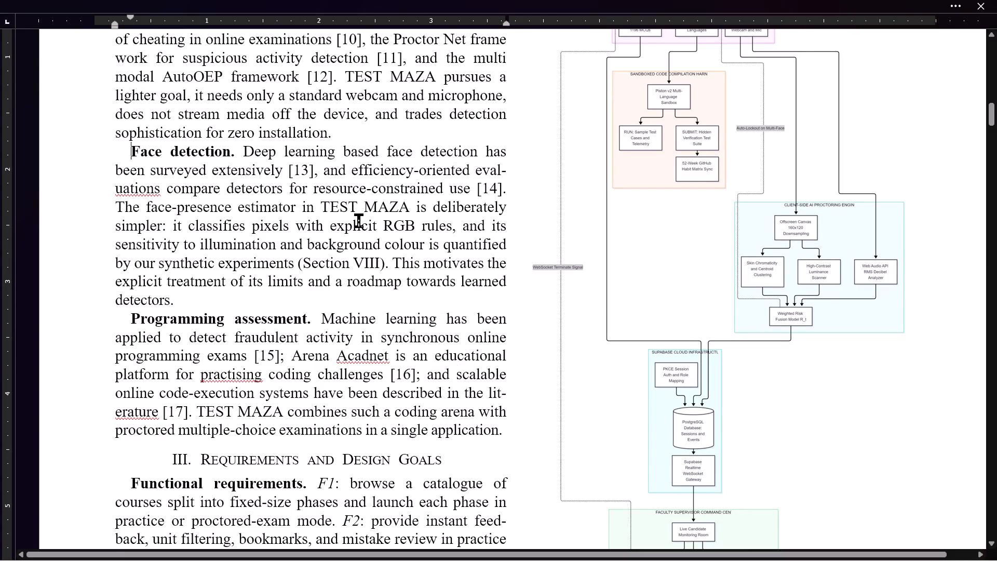
key("Left")
key("Up")
key("Down")
key("Down")
key("Down")
key("Right")
key("Right")
key("Right")
key("Down")
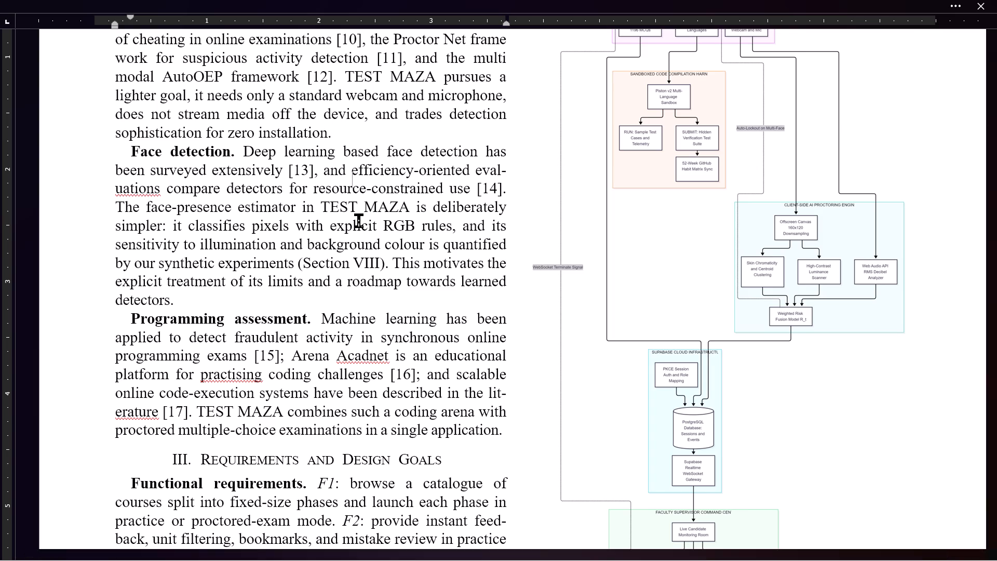
key("Up")
key("Right")
key("Right")
key("Right")
key("Right")
key("Right")
key("ctrl+Right")
key("Right")
key("BackSpace")
key("space")
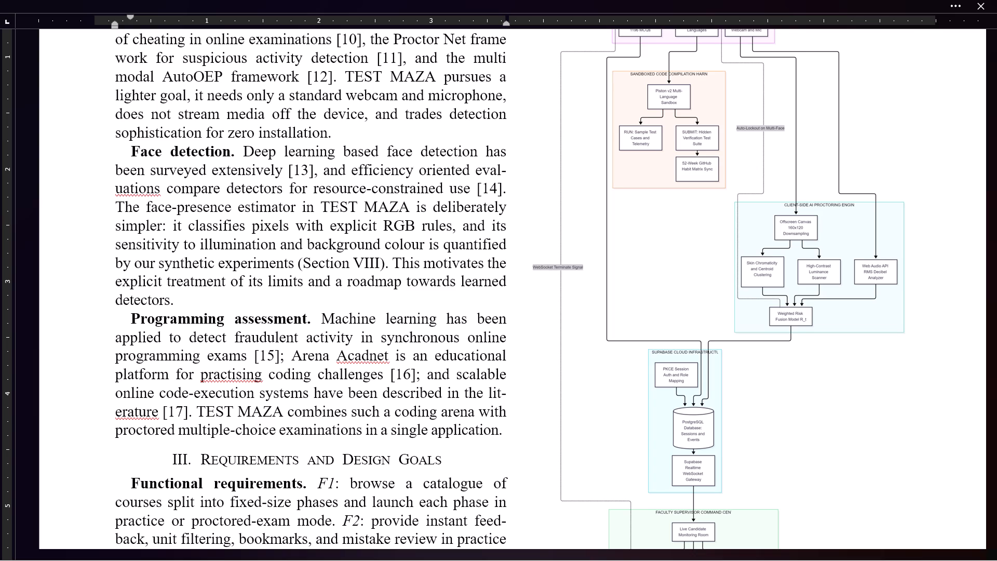
Remove the line-break hyphen from "eval-uations" in the Face detection paragraph so the word reads "evaluations".
key("ctrl+Right")
key("ctrl+Right")
key("Delete")
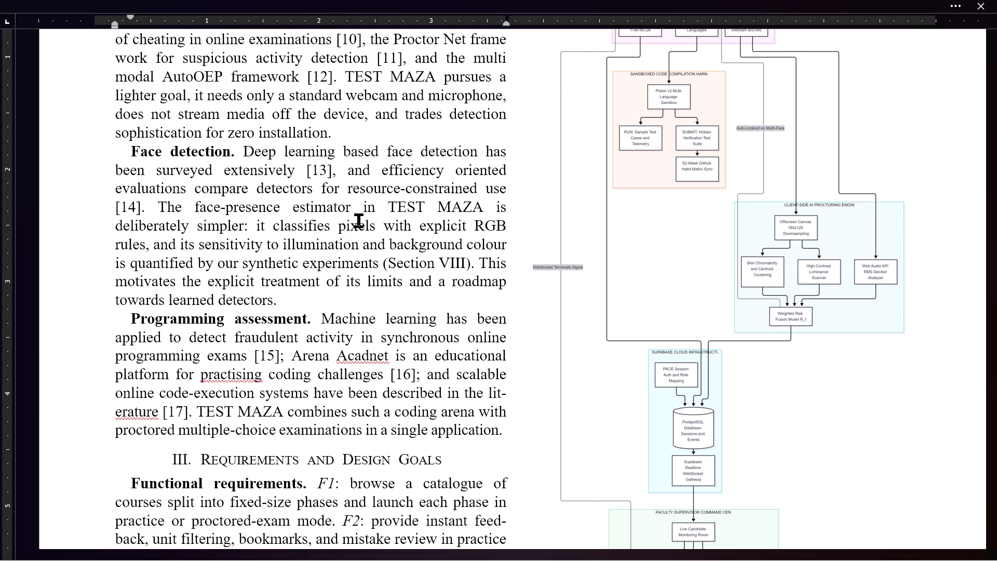
Replace the hyphen in "resource-constrained" with a space in the Face detection paragraph.
key("Down")
key("Down")
key("Up")
key("Up")
key("ctrl+Right")
key("ctrl+Right")
key("ctrl+Right")
key("ctrl+Right")
key("ctrl+Right")
key("ctrl+Right")
key("BackSpace")
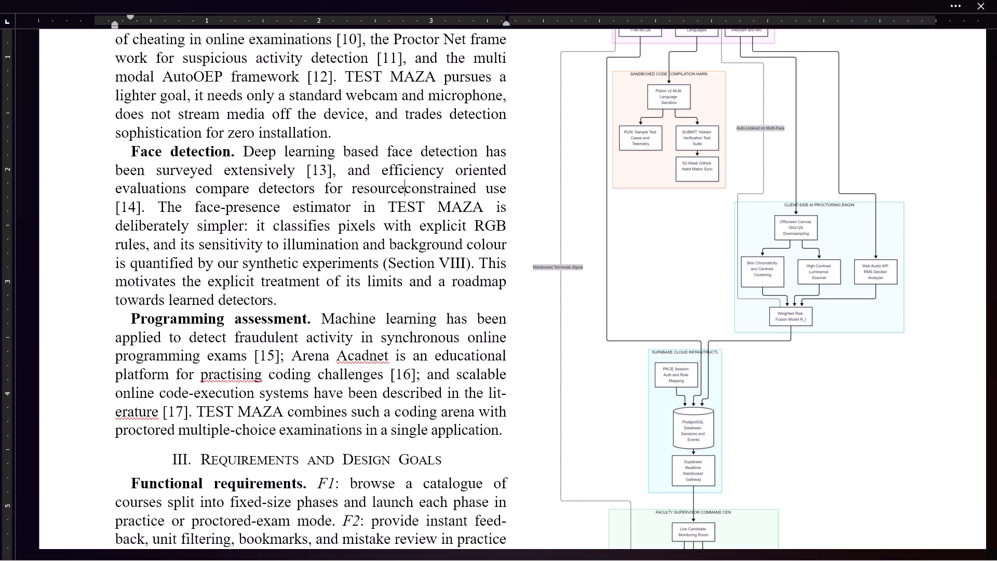
key("space")
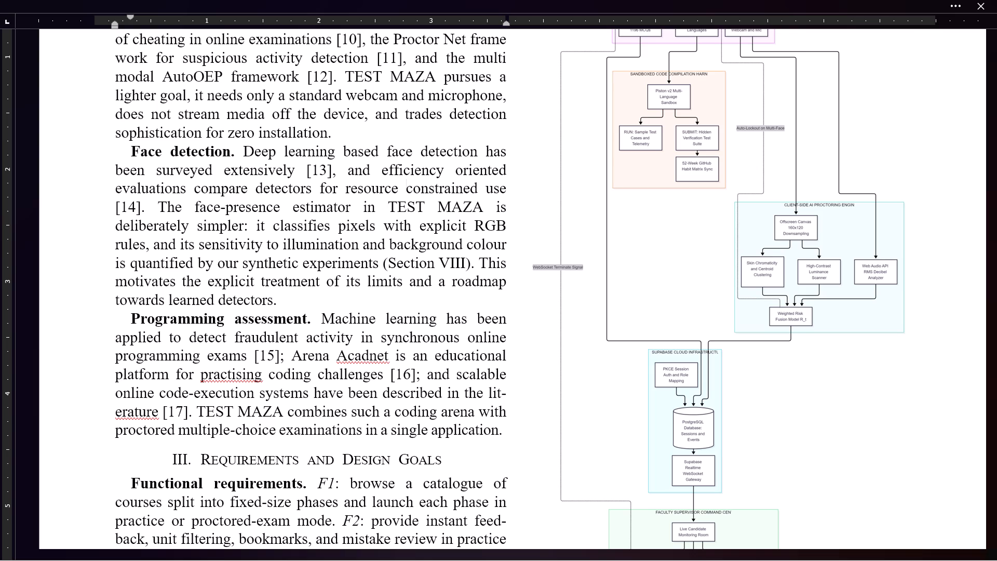
Replace the hyphen in "face-presence estimator" with a space in the Face detection paragraph.
key("Down")
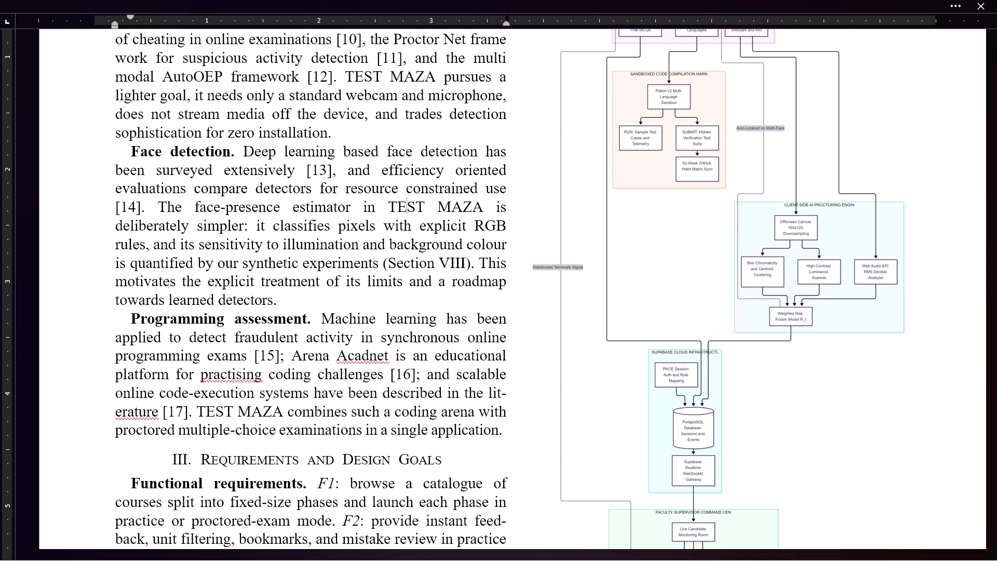
key("Left")
key("Left")
key("Left")
key("Left")
key("Left")
key("Left")
key("Left")
key("Left")
key("Left")
key("Left")
key("Left")
key("Left")
key("Left")
key("Left")
key("Left")
key("Left")
key("Left")
key("Left")
key("Left")
key("Left")
key("Left")
key("Left")
key("Left")
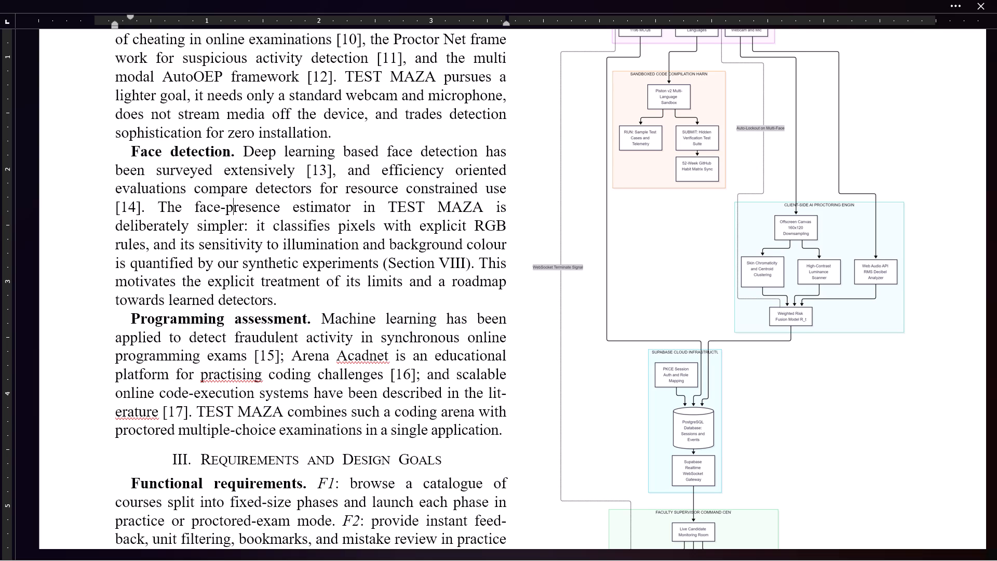
key("Left")
key("BackSpace")
key("space")
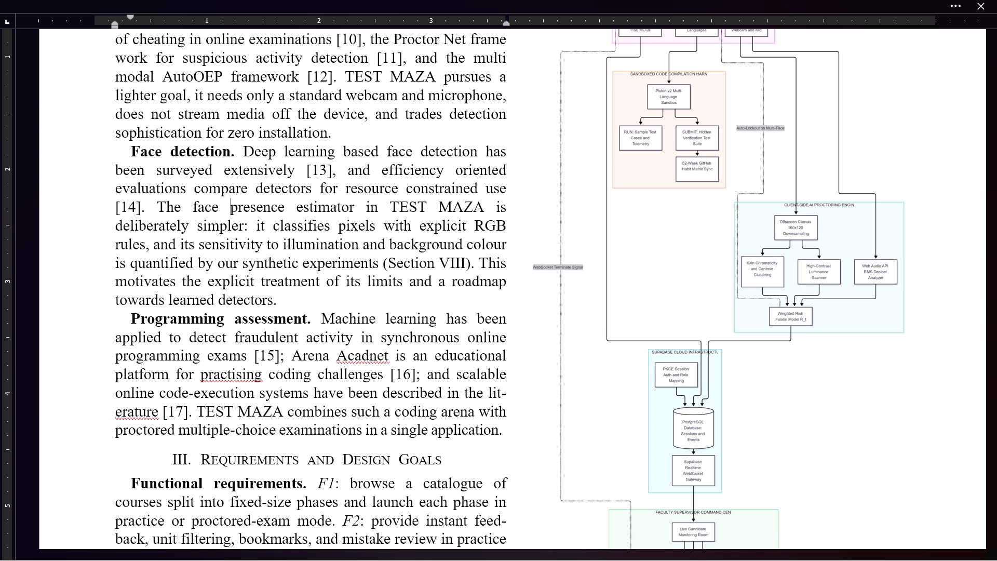
Change the colon after "deliberately simpler" to a comma in the Face detection paragraph.
key("Right")
key("Right")
key("Right")
key("Right")
key("Right")
key("Right")
key("Right")
key("Right")
key("Right")
key("Right")
key("Right")
key("Right")
key("Right")
key("Left")
key("Left")
key("Left")
key("Left")
key("Left")
key("Left")
key("Left")
key("Left")
key("Left")
key("Down")
key("Left")
key("BackSpace")
key("comma")
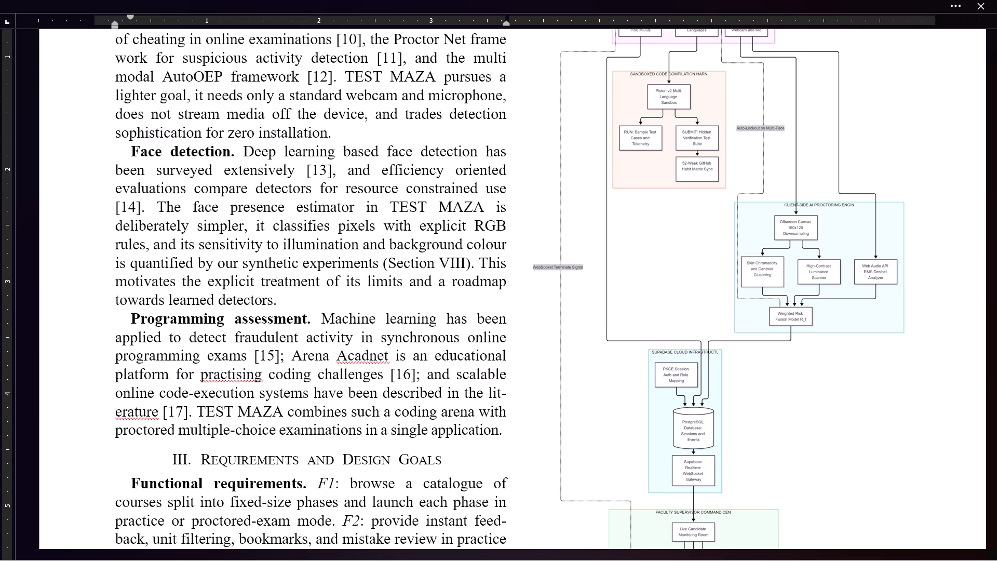
Add the flagged word "Acadnet" in the Programming assessment paragraph to the spelling dictionary.
scroll(358, 220, "down", 1)
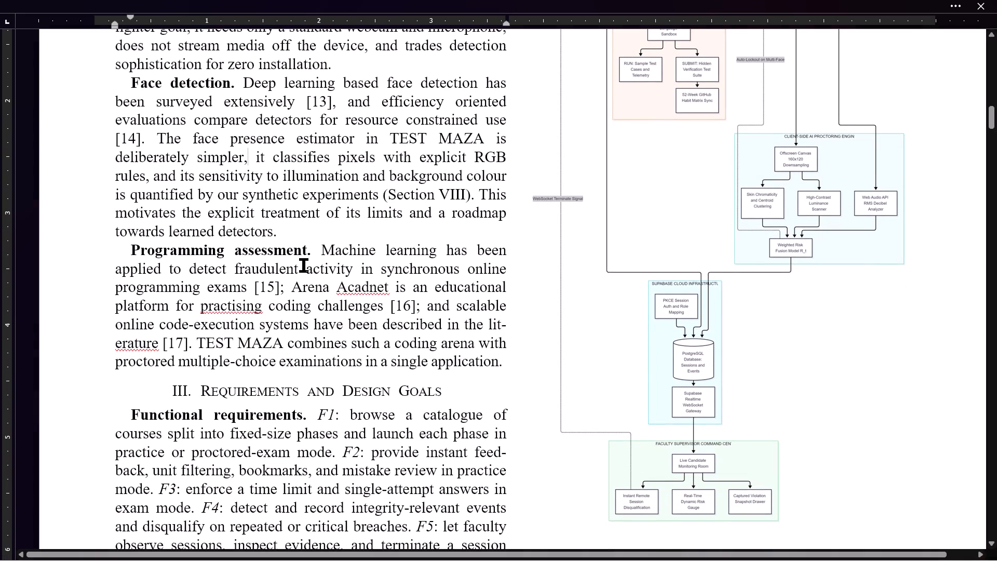
scroll(303, 265, "down", 1)
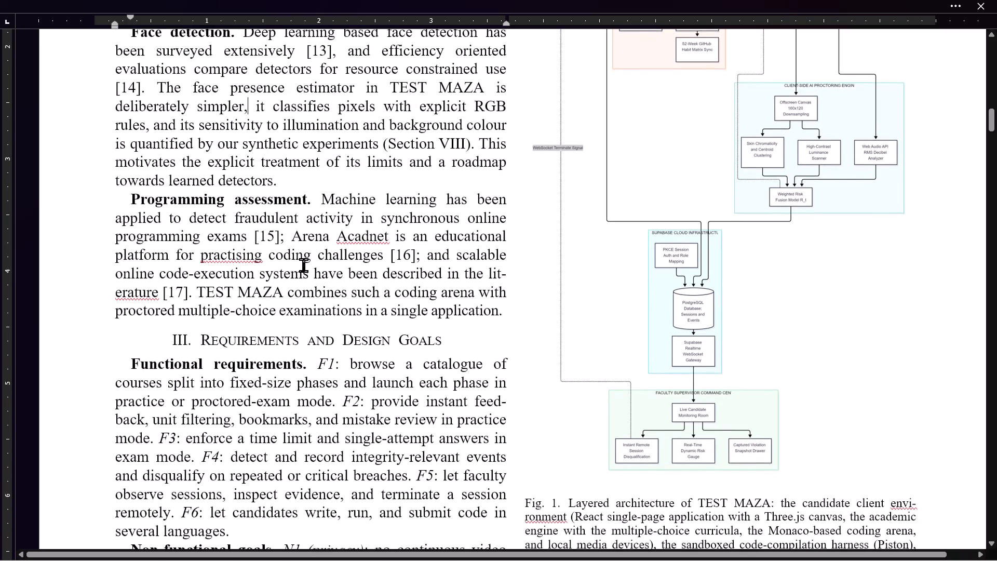
scroll(303, 265, "down", 2)
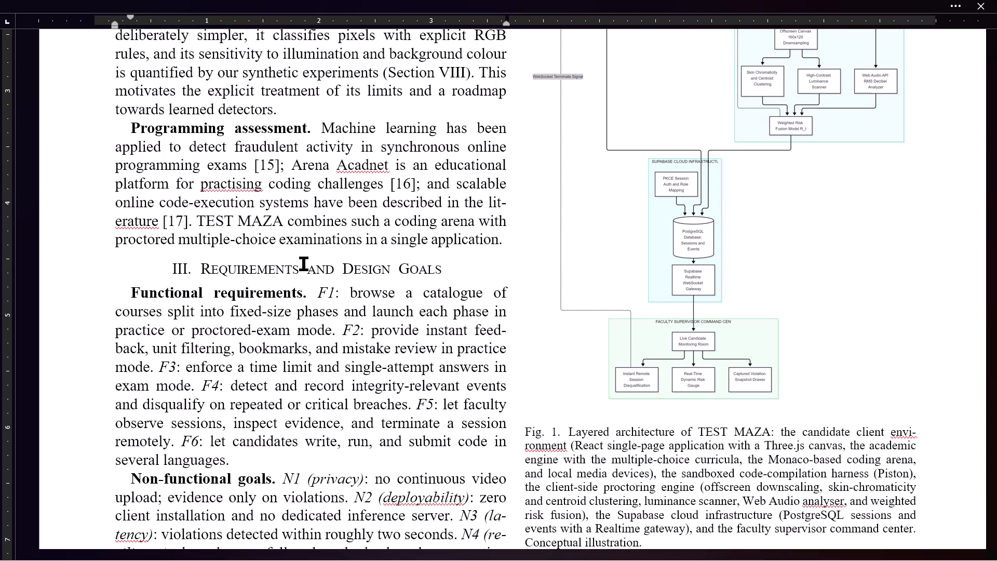
scroll(318, 244, "down", 1)
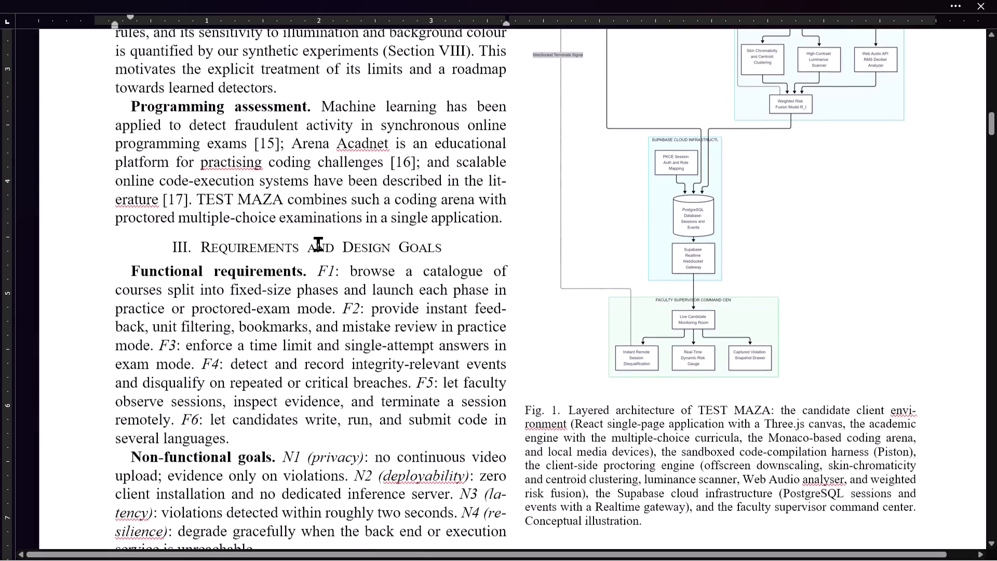
scroll(318, 244, "down", 1)
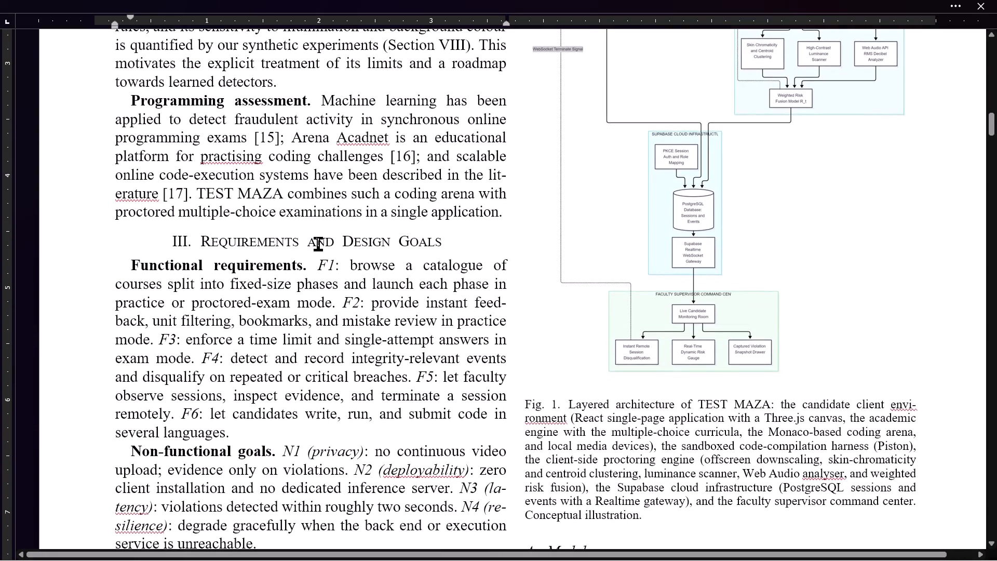
scroll(318, 244, "down", 1)
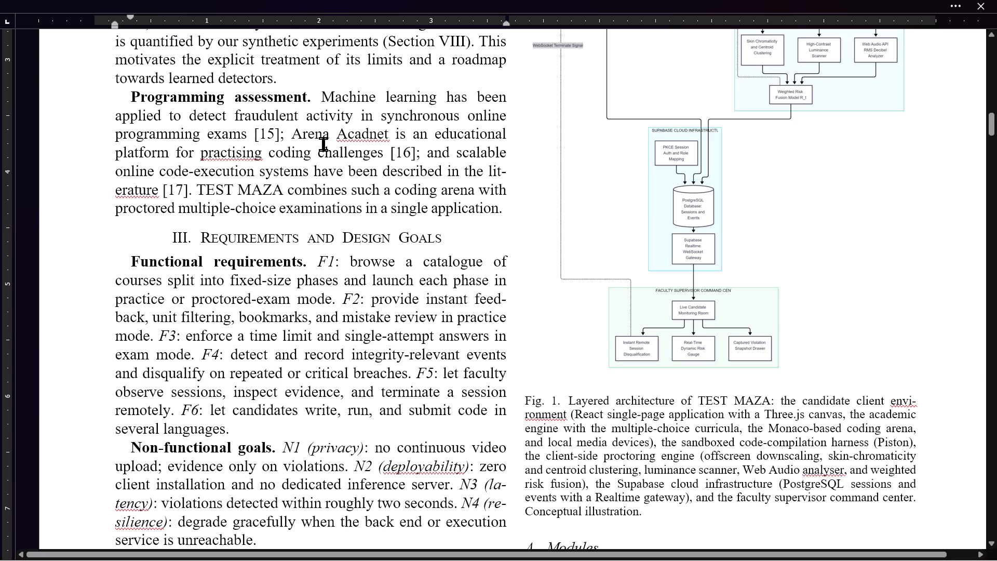
left_click(365, 134)
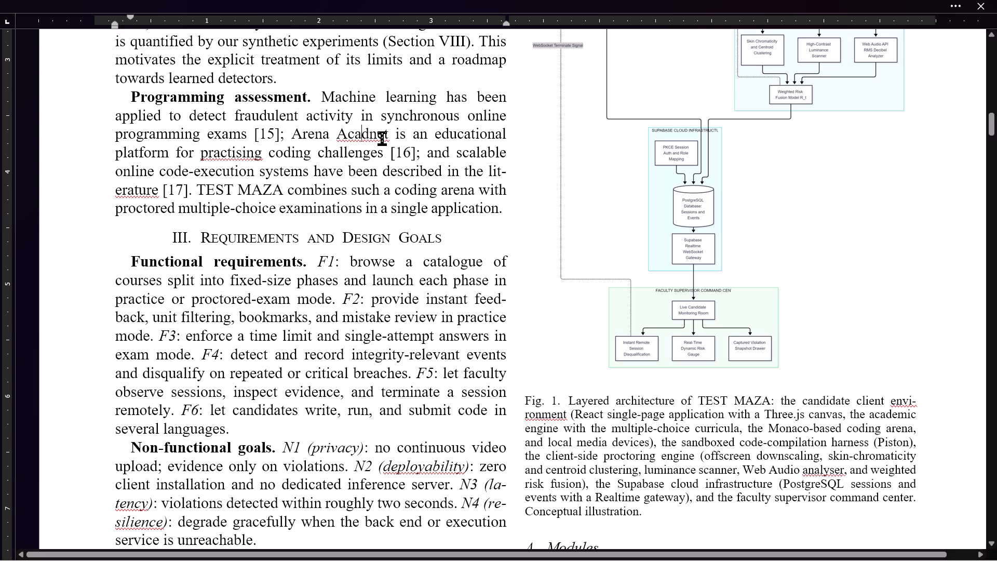
right_click(380, 139)
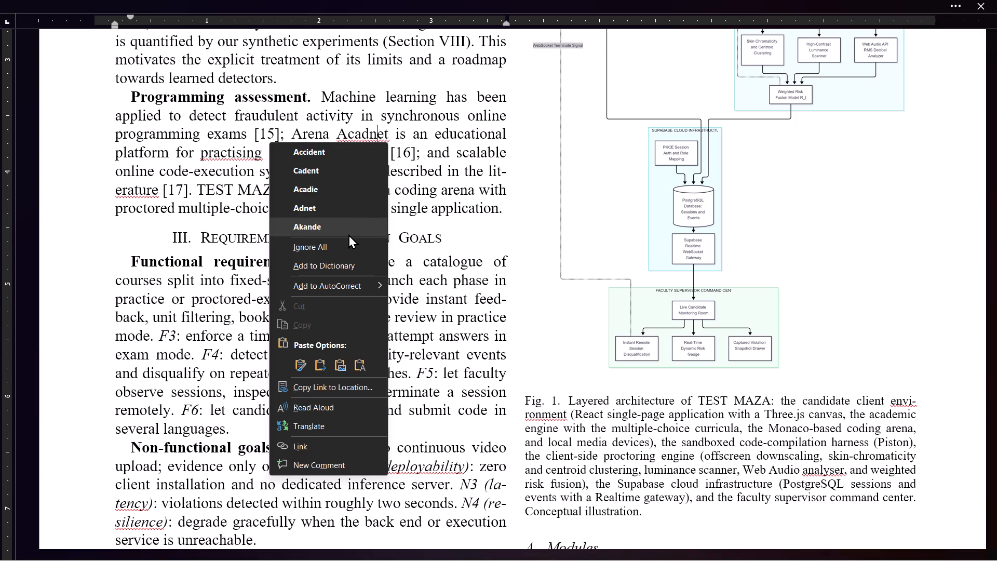
left_click(352, 263)
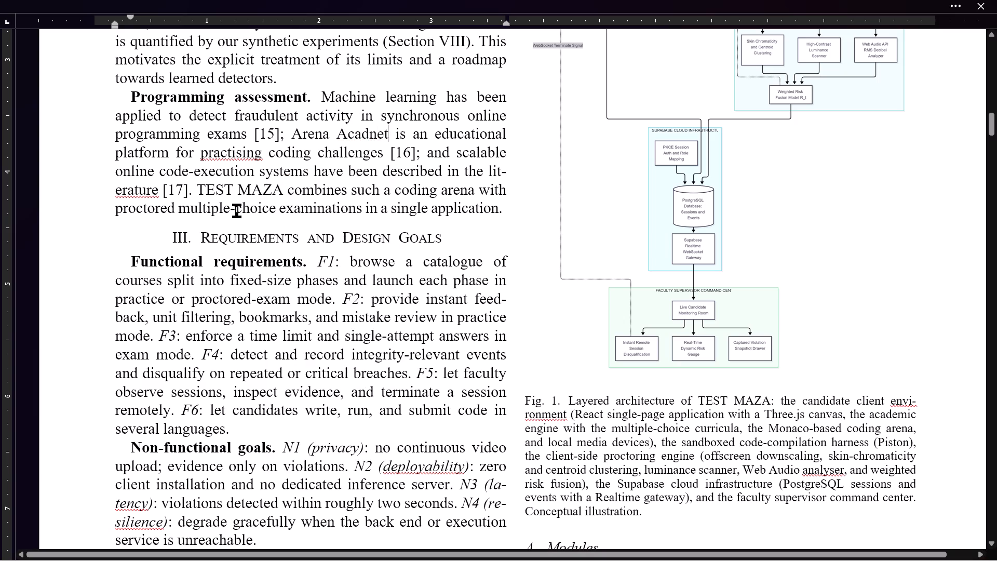
Correct "practising" to the suggested spelling "practicing" in the Programming assessment paragraph.
left_click(248, 159)
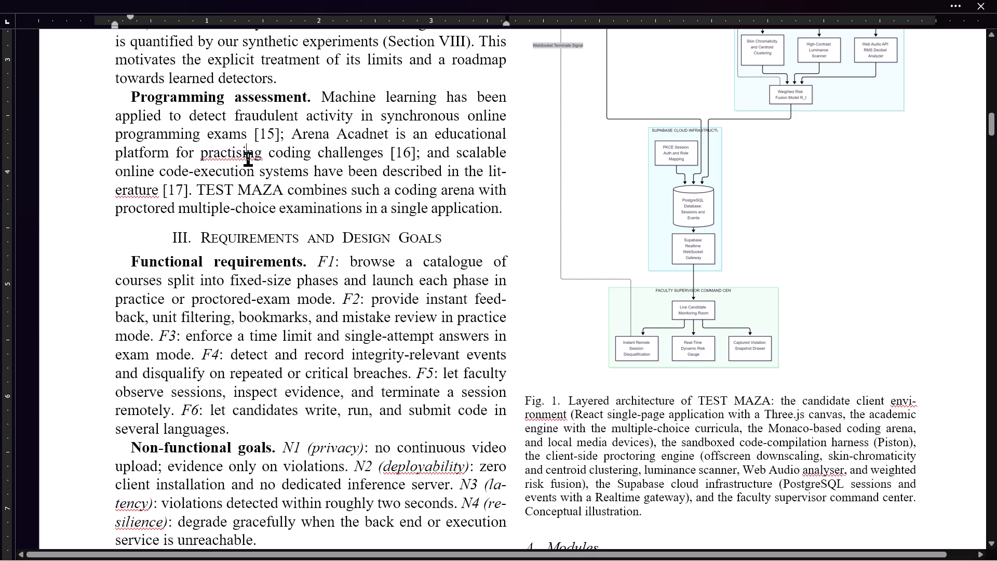
right_click(248, 159)
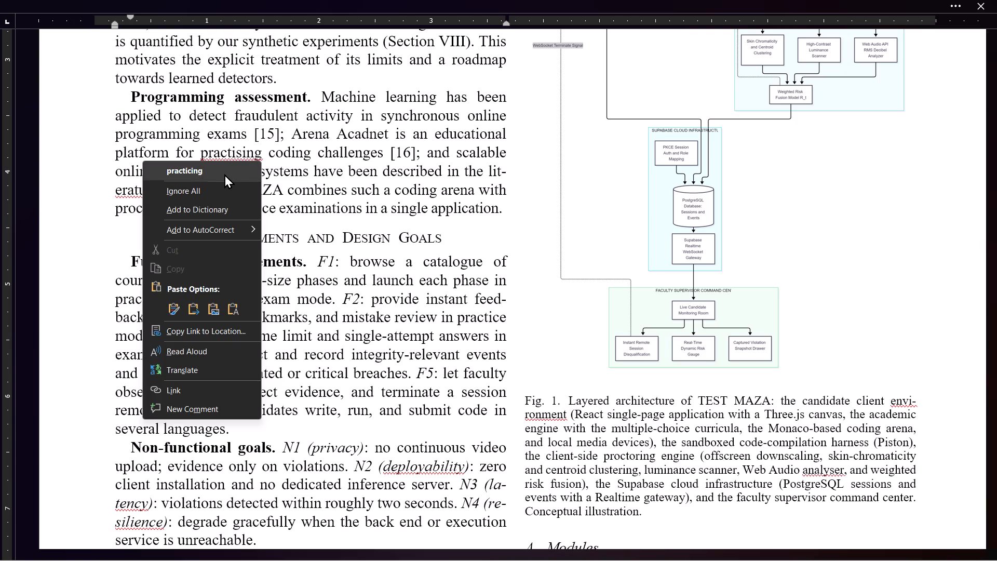
left_click(224, 174)
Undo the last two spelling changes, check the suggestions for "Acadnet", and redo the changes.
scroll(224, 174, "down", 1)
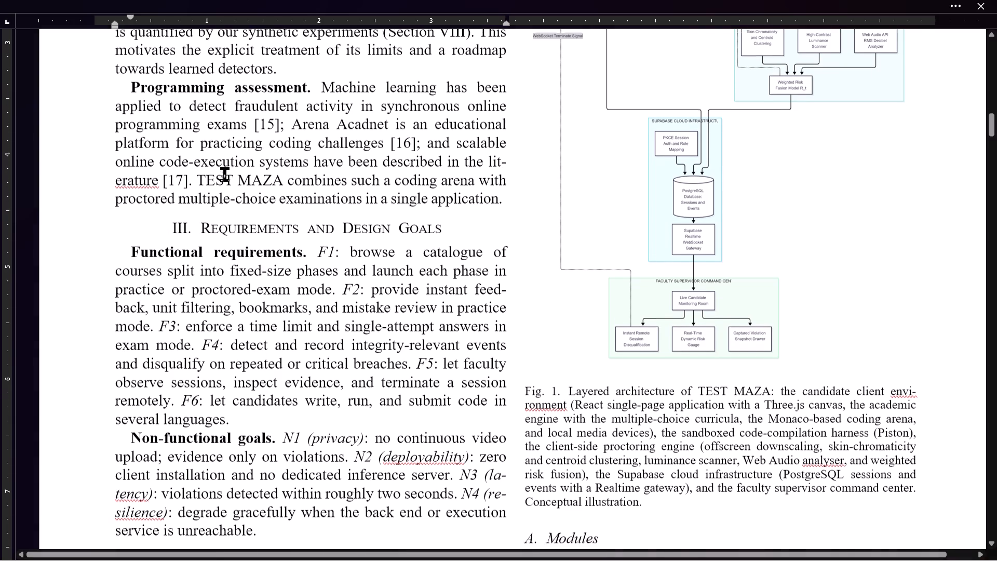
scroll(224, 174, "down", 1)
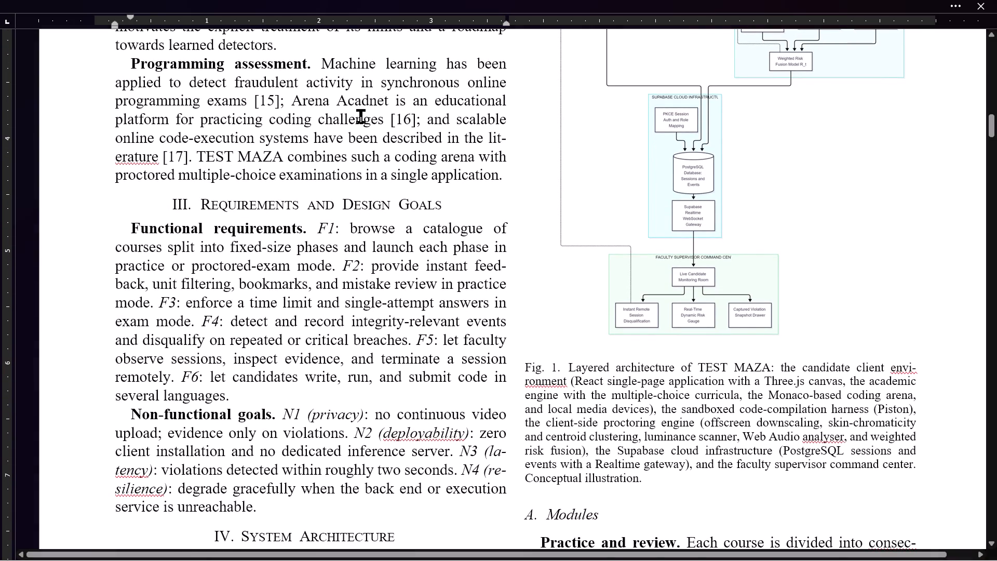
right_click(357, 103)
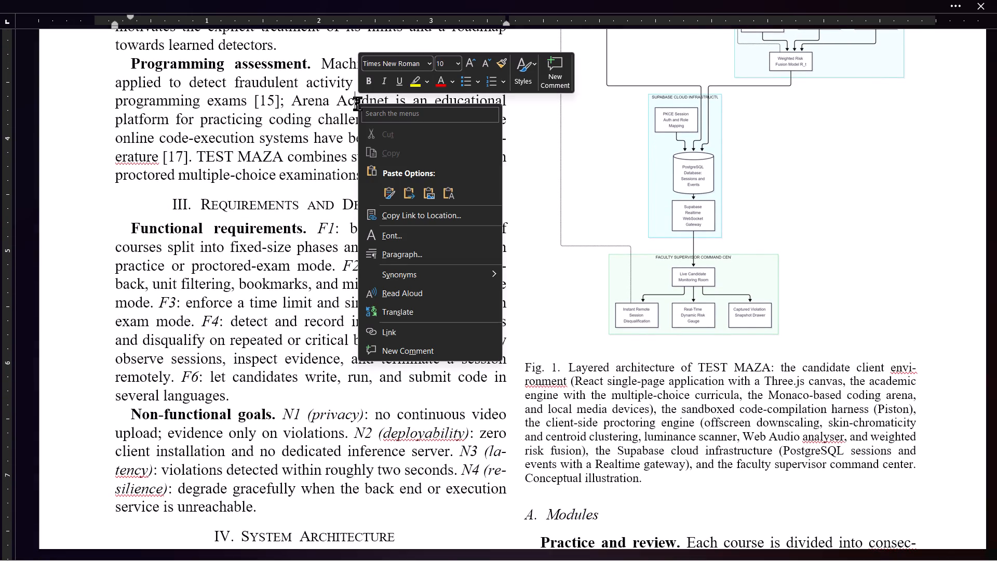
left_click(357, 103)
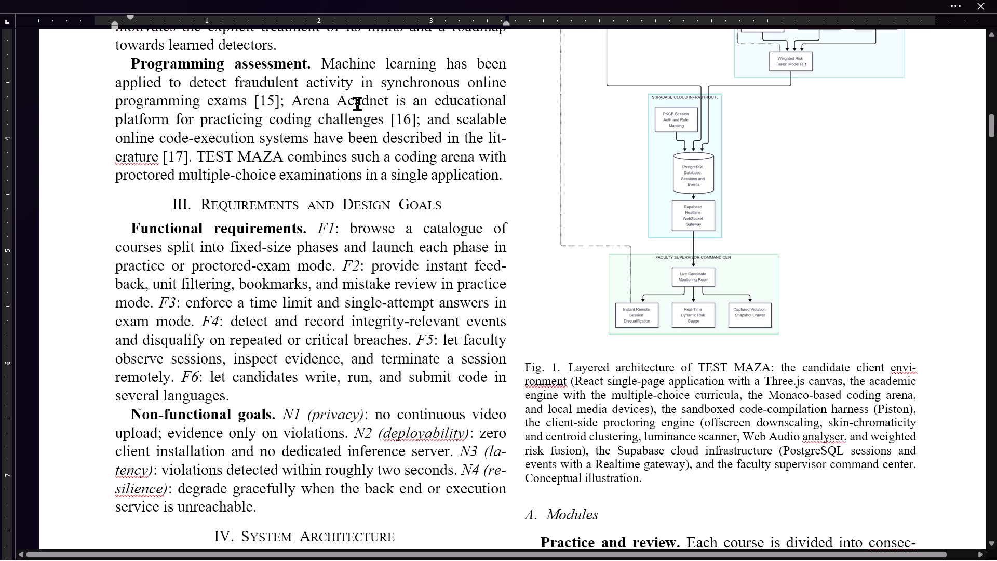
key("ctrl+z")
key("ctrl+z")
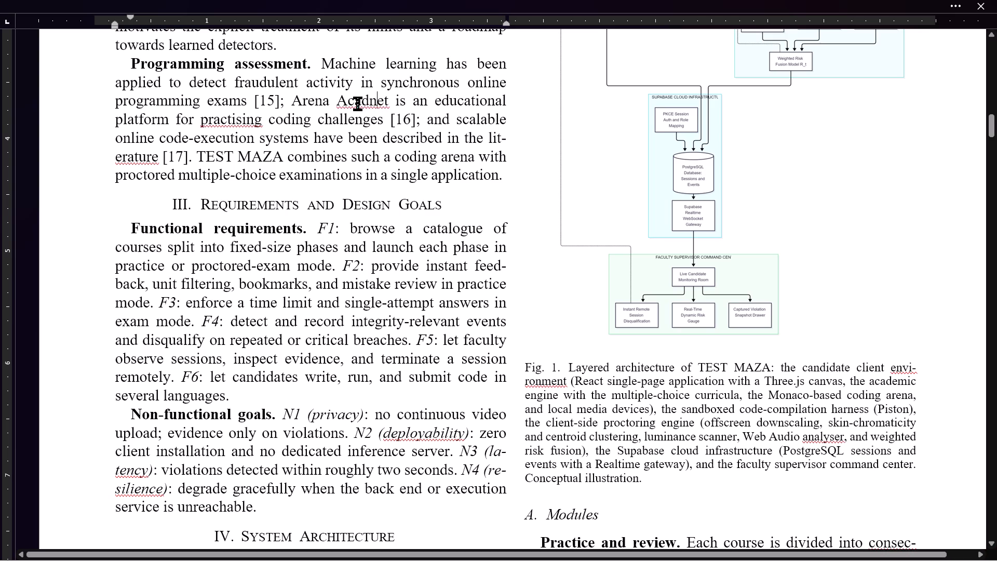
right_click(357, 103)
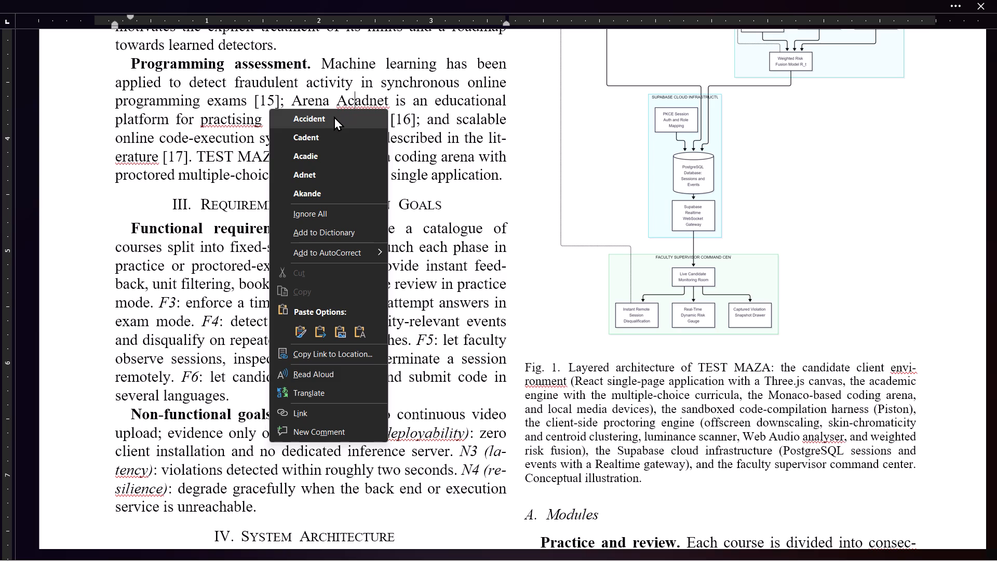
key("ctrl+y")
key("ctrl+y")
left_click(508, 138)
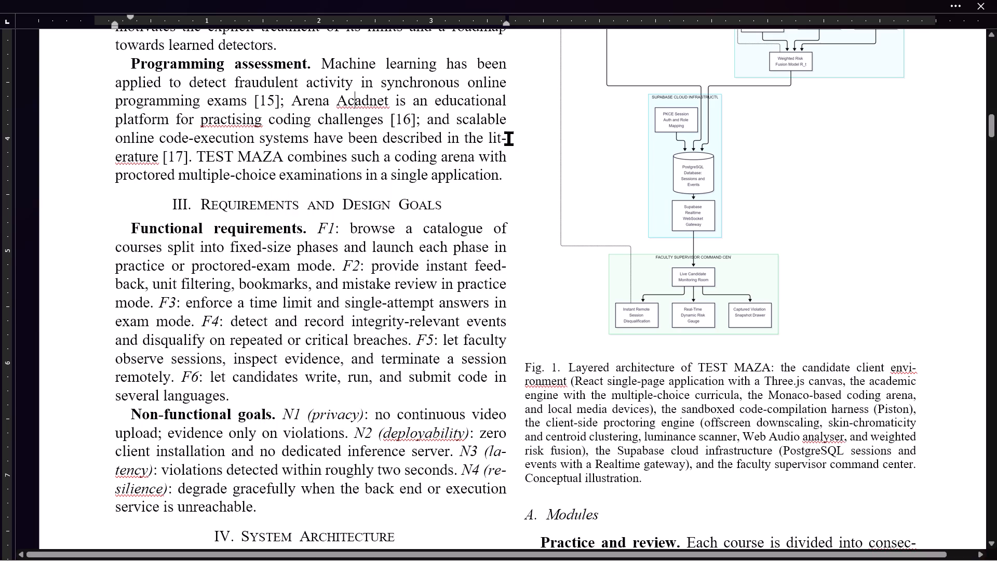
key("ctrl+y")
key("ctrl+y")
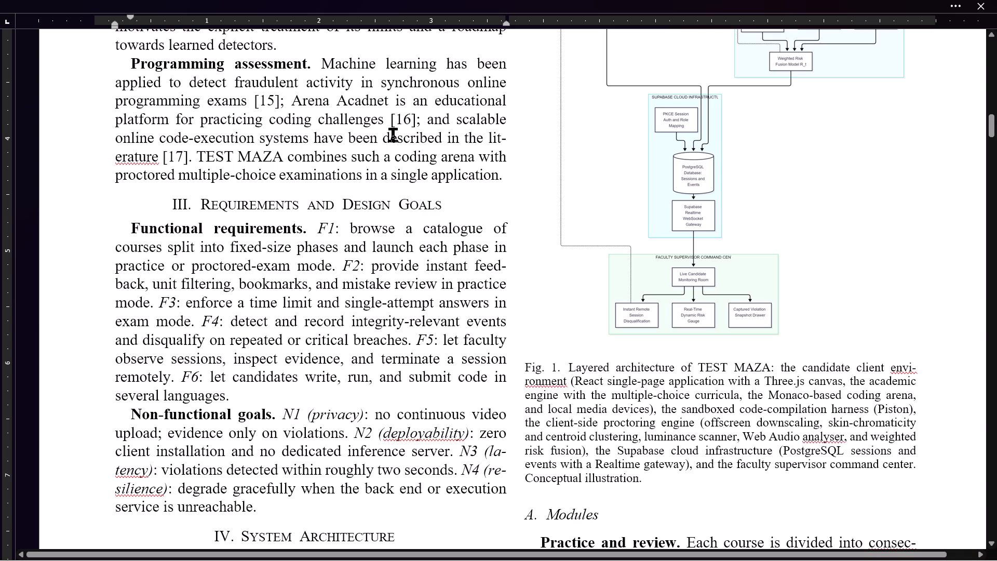
Delete the semicolon after citation [16] in the Programming assessment paragraph.
left_click(420, 126)
key("BackSpace")
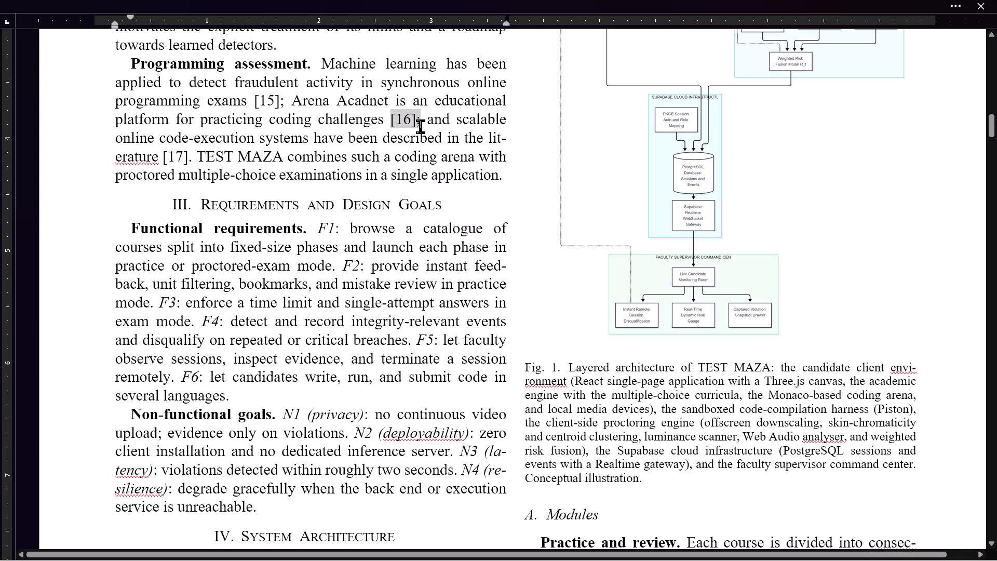
key("BackSpace")
key("ctrl+z")
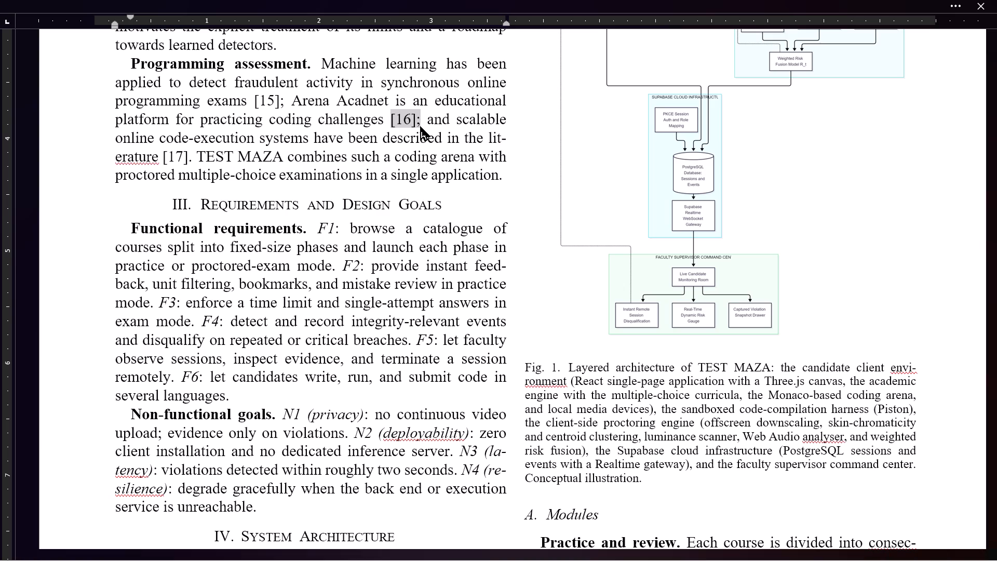
key("Right")
key("BackSpace")
key("Left")
key("Right")
key("Right")
key("Right")
key("Right")
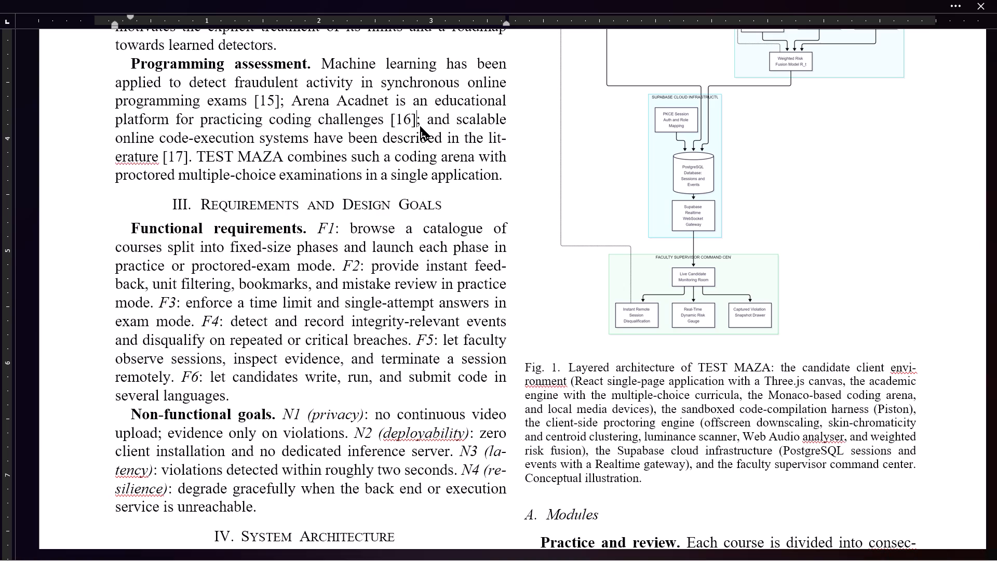
key("Delete")
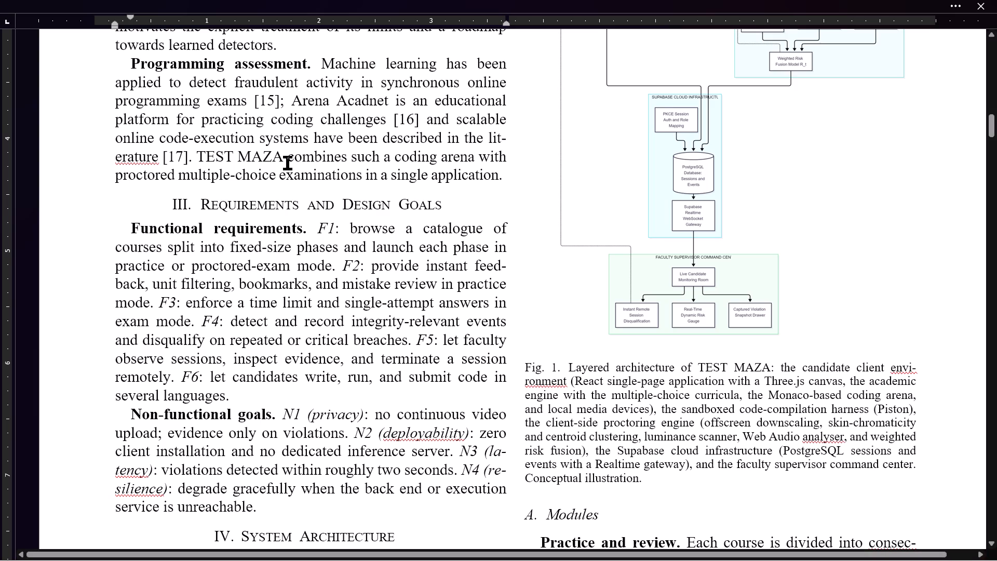
Replace the hyphen in "code-execution systems" with a space in the Programming assessment paragraph.
left_click(198, 135)
key("Left")
key("BackSpace")
key("space")
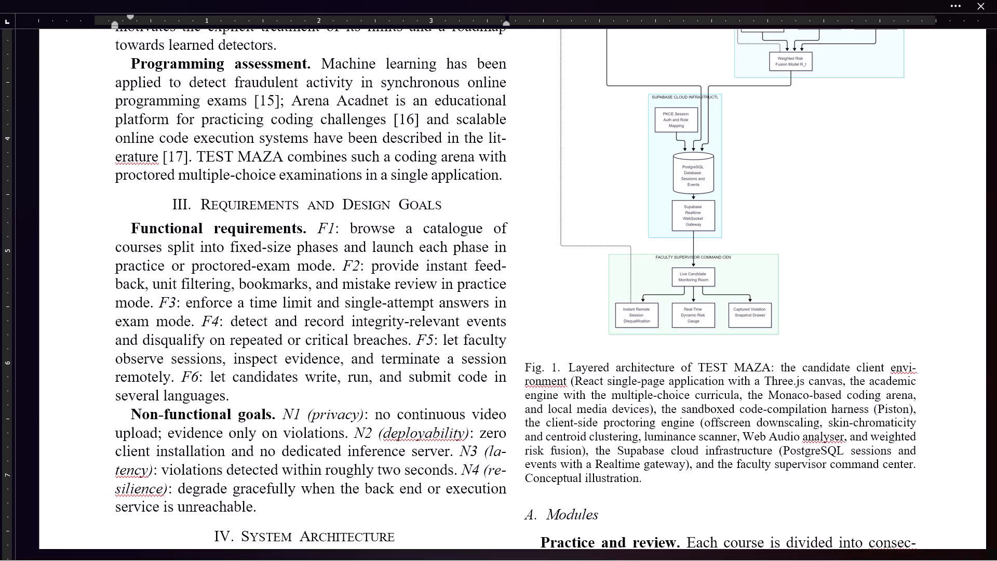
Remove the line-break hyphen in "lit-erature" so the word reads "literature" in the Programming assessment paragraph.
scroll(238, 175, "down", 1)
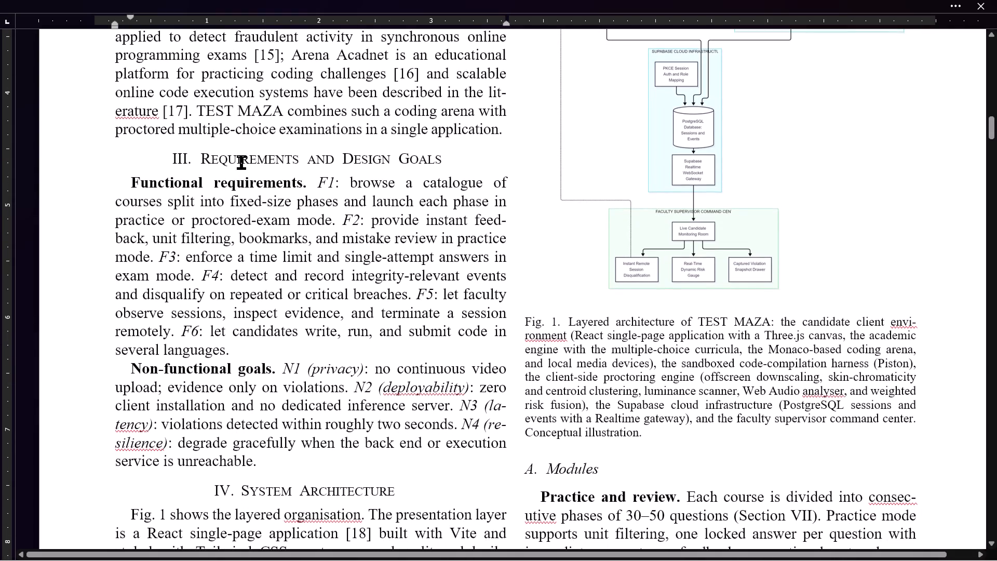
left_click(116, 112)
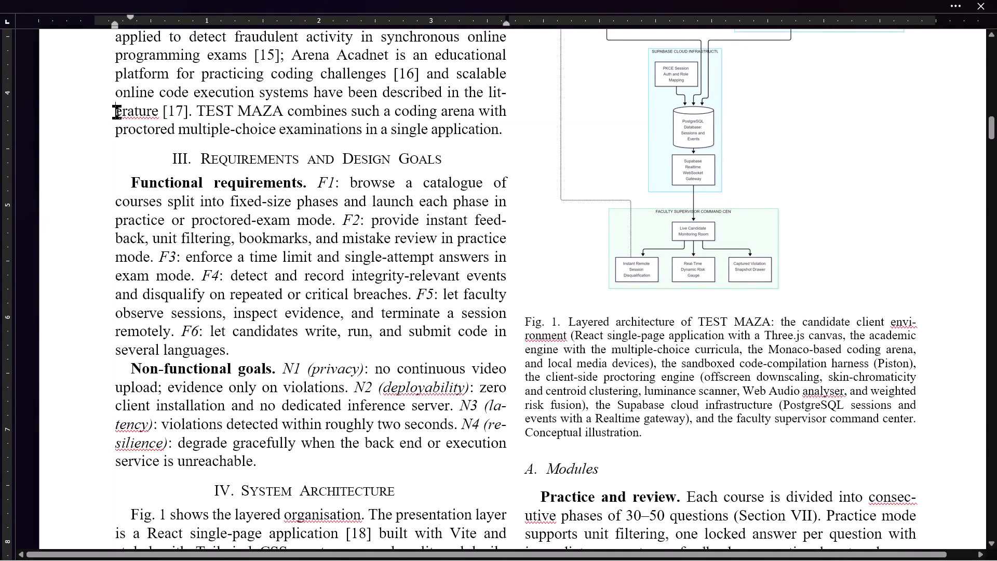
key("BackSpace")
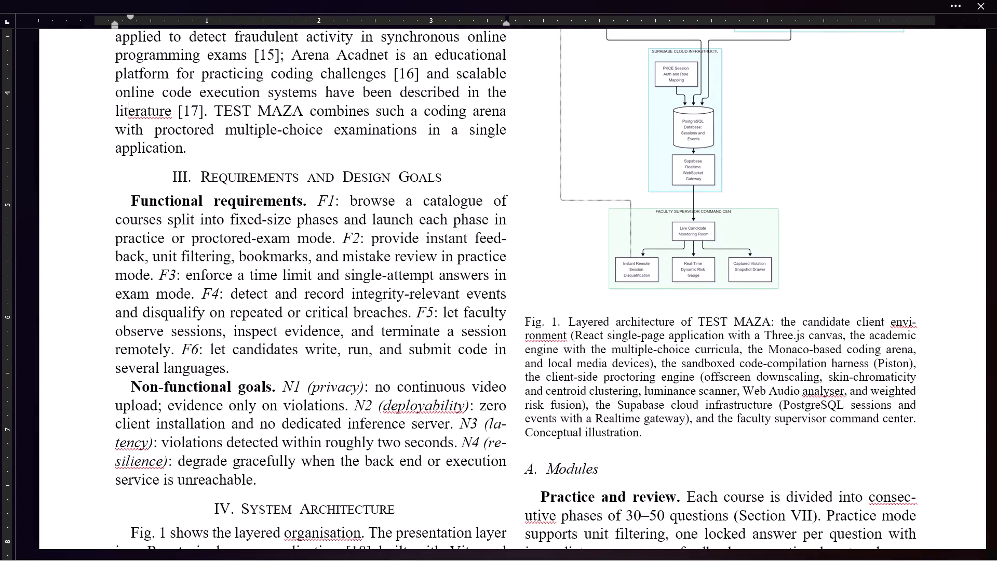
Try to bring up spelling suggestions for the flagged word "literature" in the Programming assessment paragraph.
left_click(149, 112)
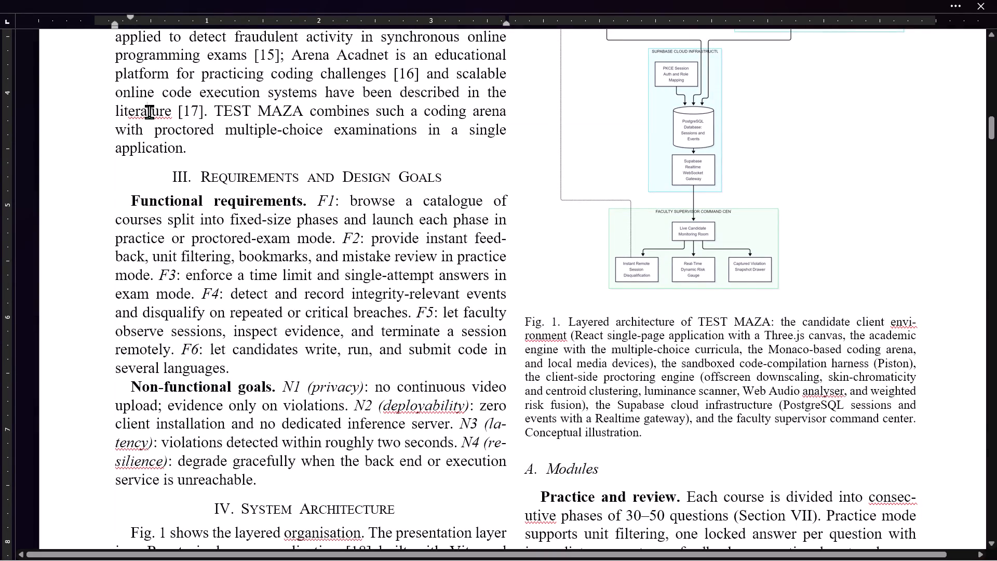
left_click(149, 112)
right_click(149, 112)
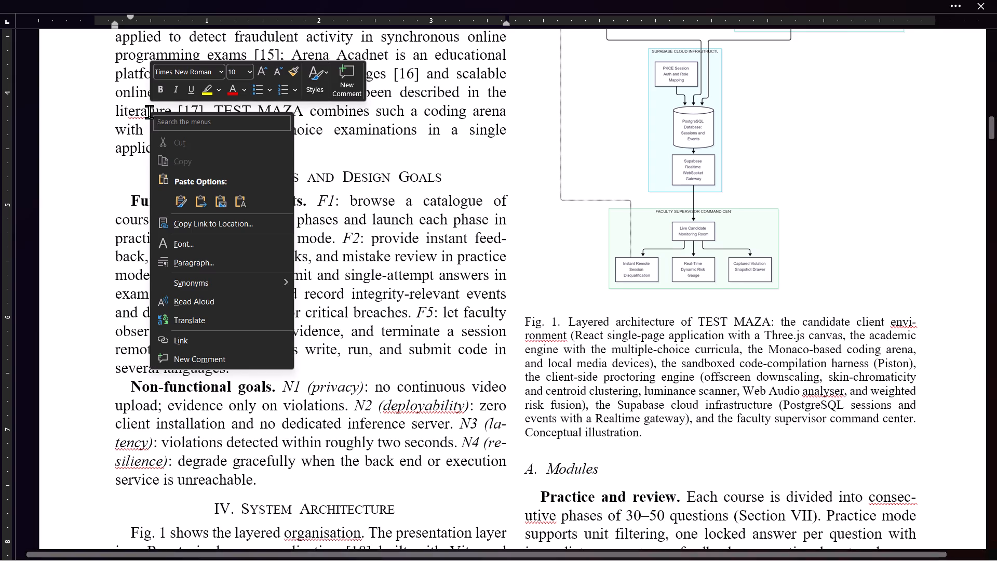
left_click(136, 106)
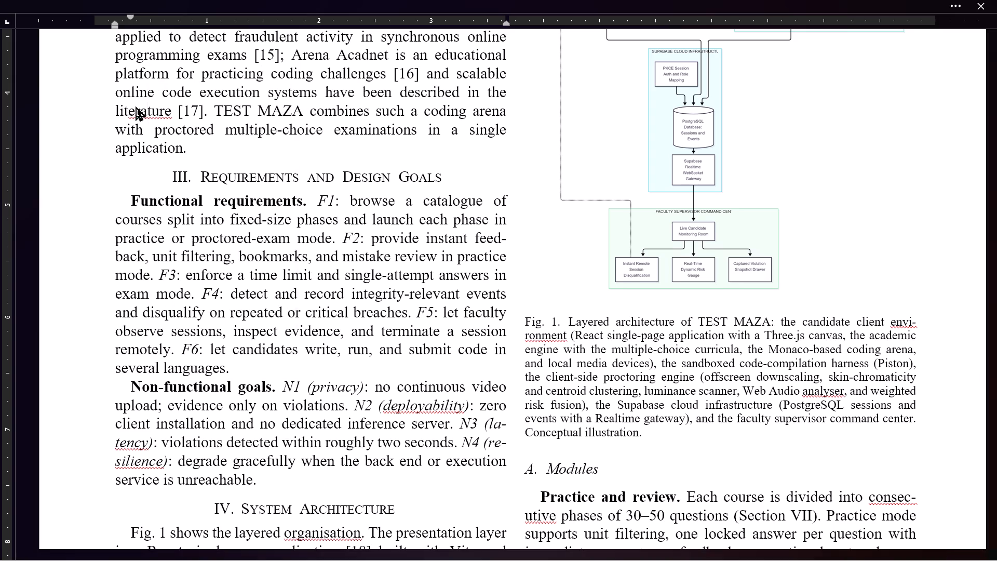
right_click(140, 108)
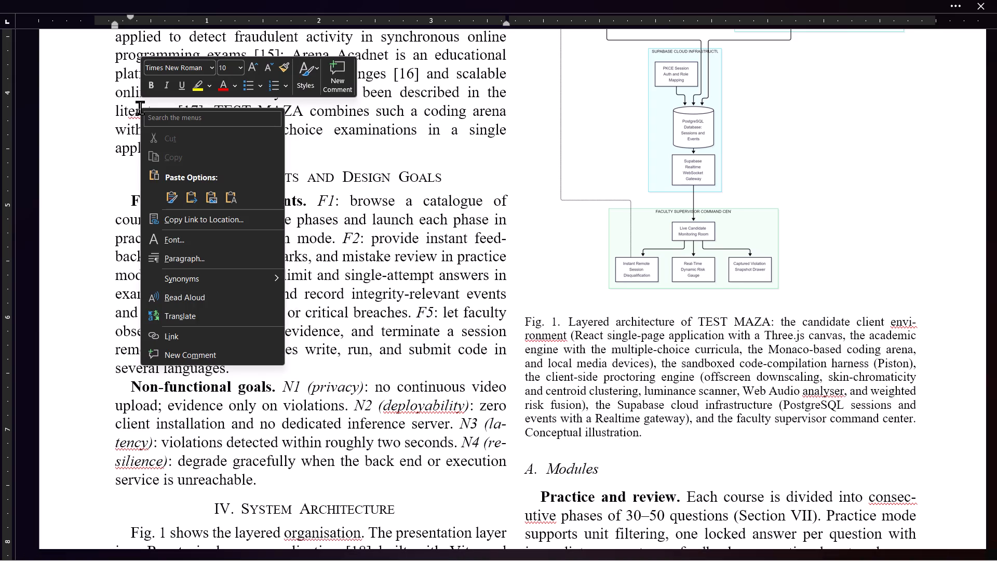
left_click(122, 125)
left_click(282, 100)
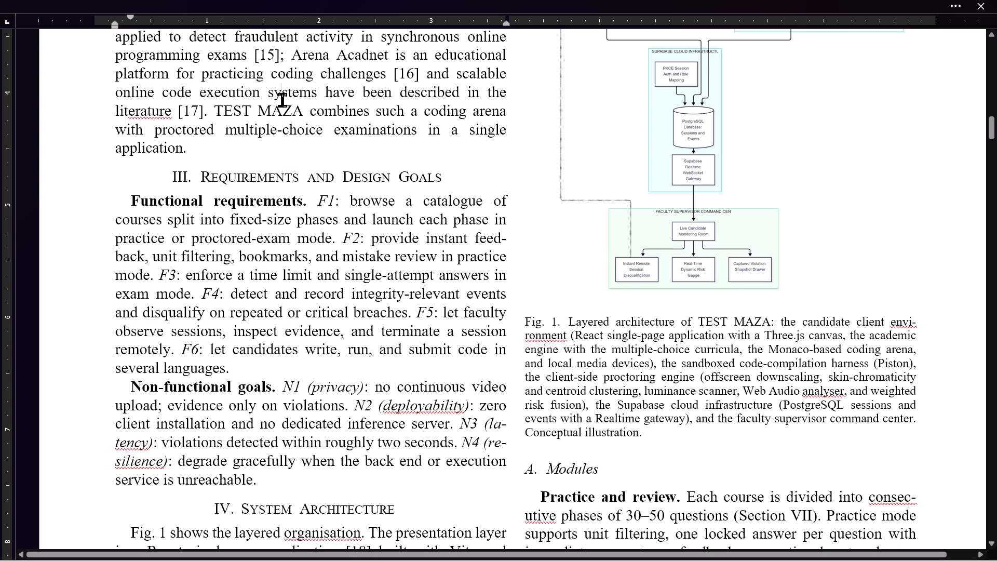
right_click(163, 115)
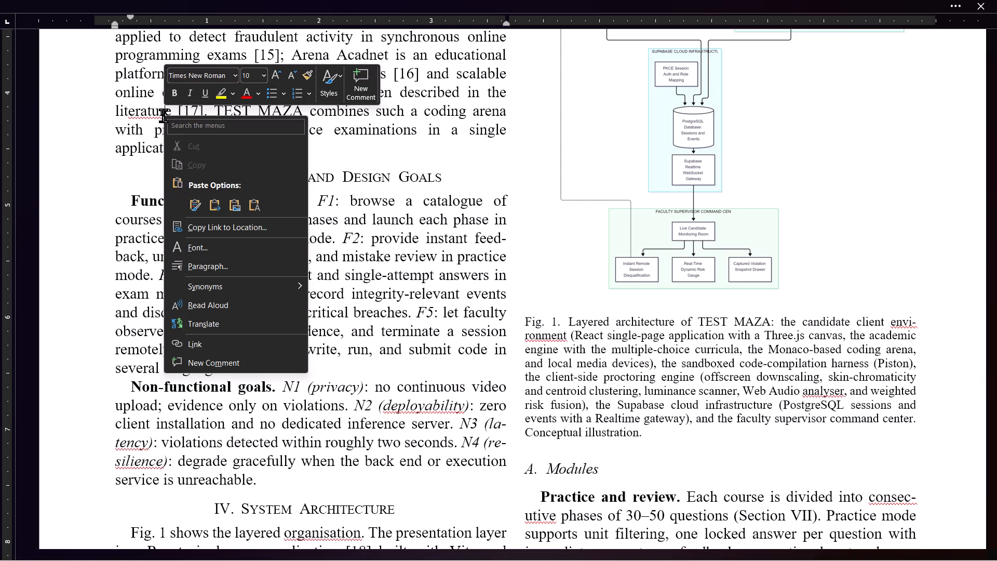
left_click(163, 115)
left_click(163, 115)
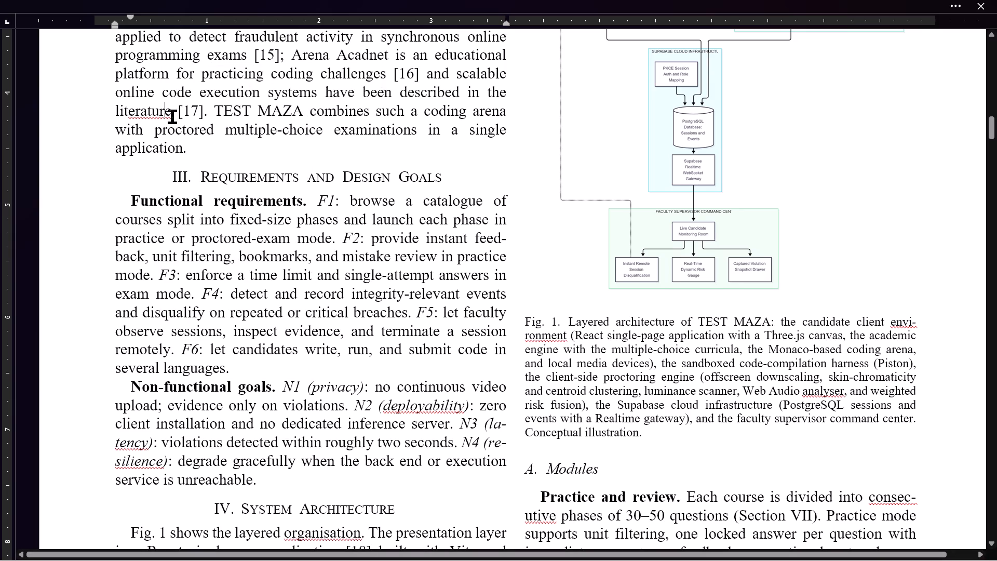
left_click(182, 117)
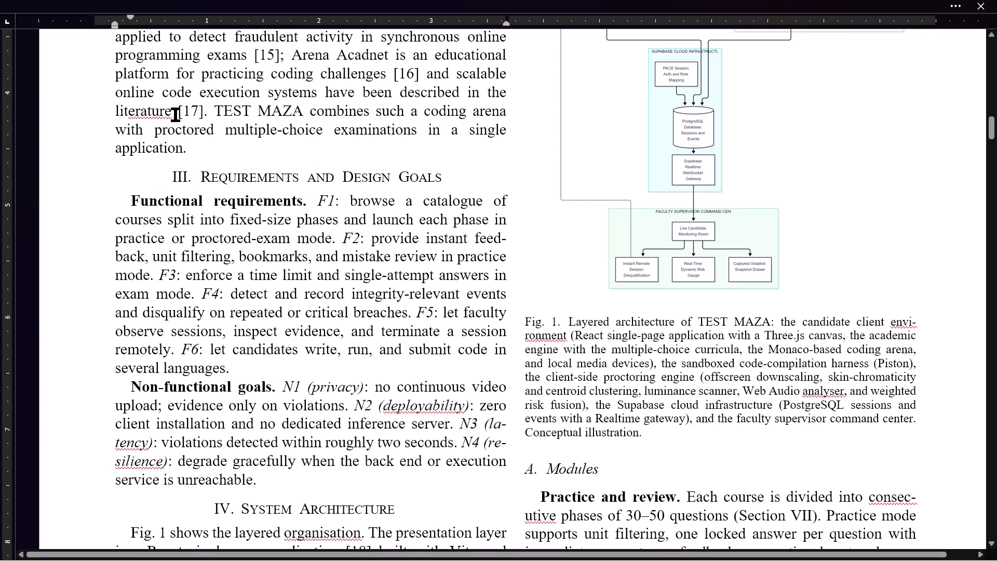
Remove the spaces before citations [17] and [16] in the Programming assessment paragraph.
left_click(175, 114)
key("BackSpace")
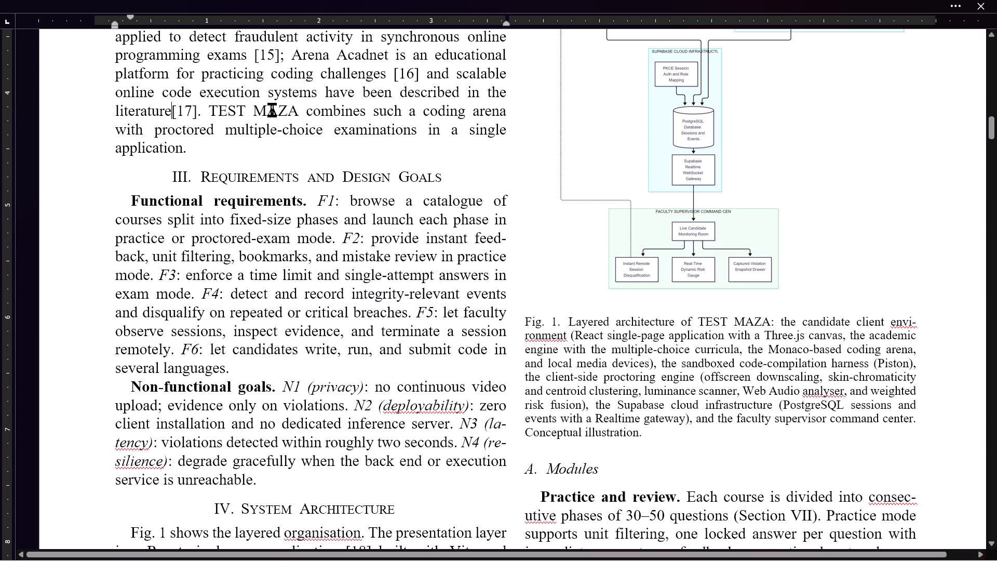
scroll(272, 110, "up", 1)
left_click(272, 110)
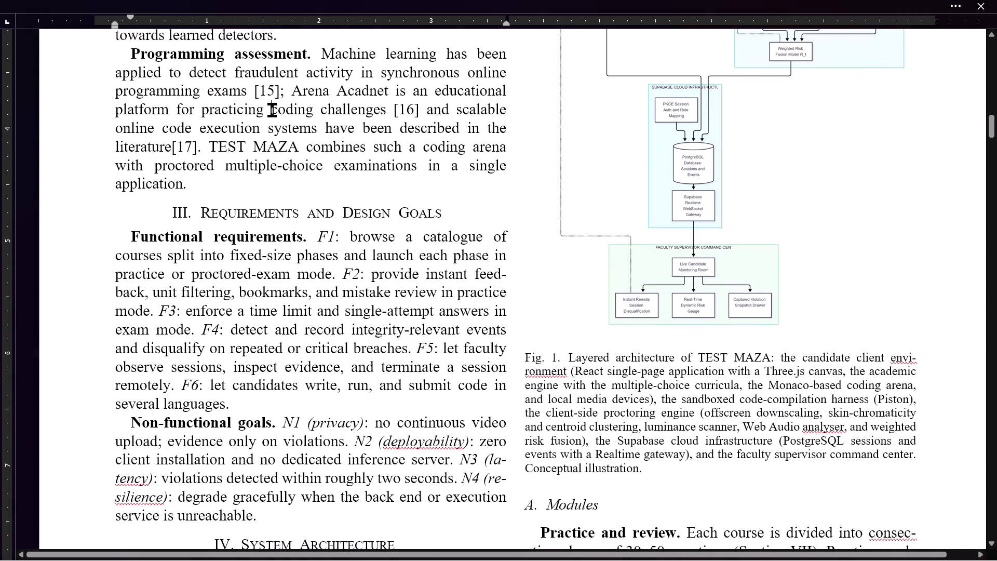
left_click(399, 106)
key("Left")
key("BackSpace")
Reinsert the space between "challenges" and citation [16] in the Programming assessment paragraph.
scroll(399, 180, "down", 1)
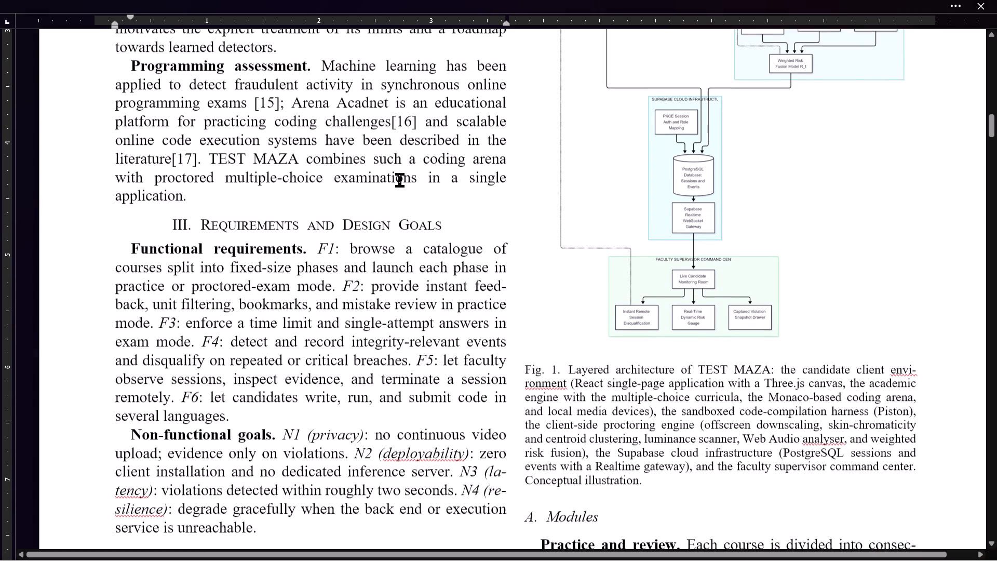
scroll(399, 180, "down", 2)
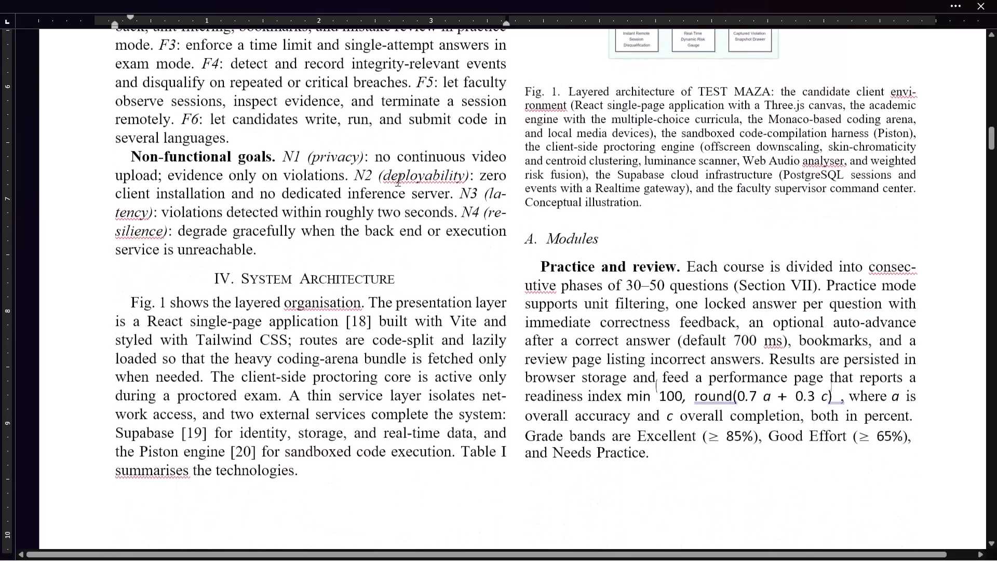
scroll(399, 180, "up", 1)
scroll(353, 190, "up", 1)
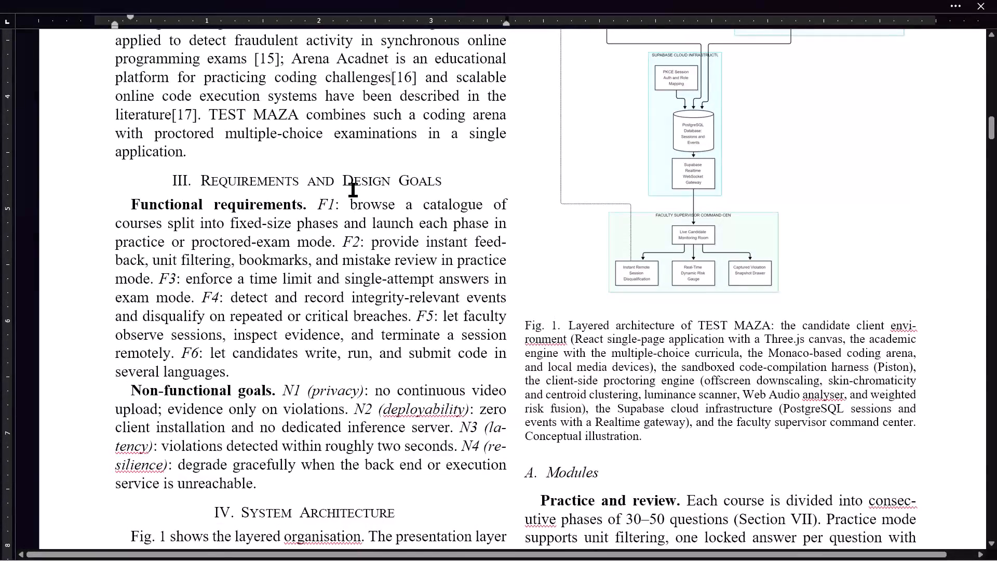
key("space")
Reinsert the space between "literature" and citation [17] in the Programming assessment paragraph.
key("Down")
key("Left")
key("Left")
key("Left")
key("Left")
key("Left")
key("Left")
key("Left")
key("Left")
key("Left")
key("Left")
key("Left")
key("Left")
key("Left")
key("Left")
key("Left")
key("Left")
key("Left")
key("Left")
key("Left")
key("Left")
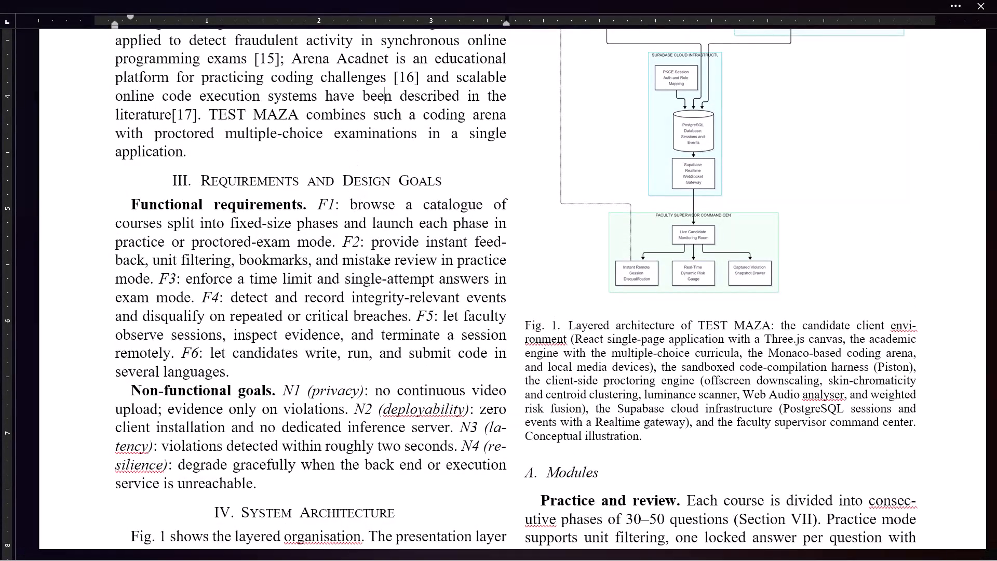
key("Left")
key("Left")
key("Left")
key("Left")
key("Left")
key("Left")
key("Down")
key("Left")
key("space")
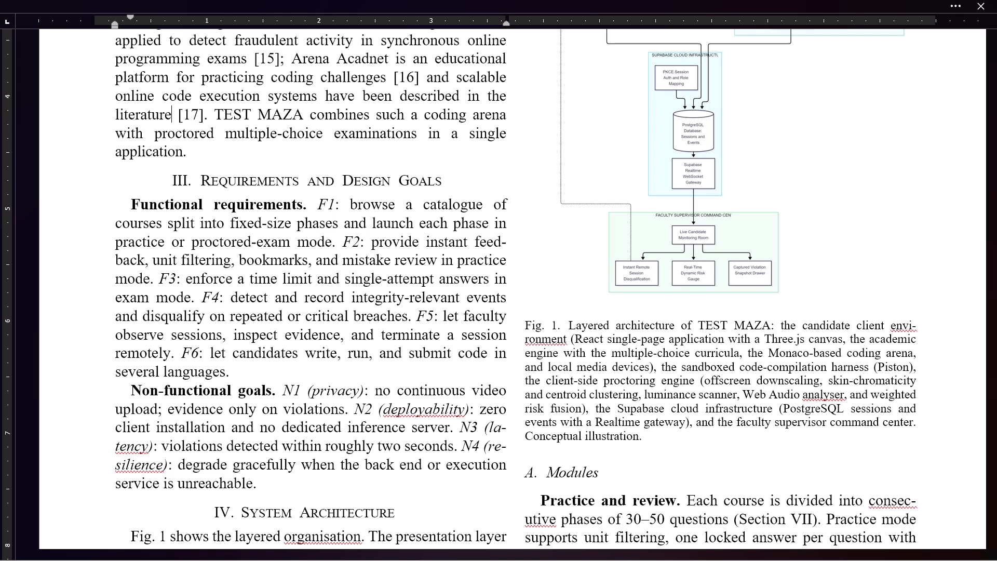
Replace the hyphen in "multiple-choice" with a space in the sentence beginning "TEST MAZA combines such a coding arena".
key("Right")
key("Right")
key("Right")
key("Right")
key("Right")
key("Right")
key("Right")
key("Right")
key("Right")
key("Right")
key("Right")
key("Right")
scroll(357, 145, "down", 1)
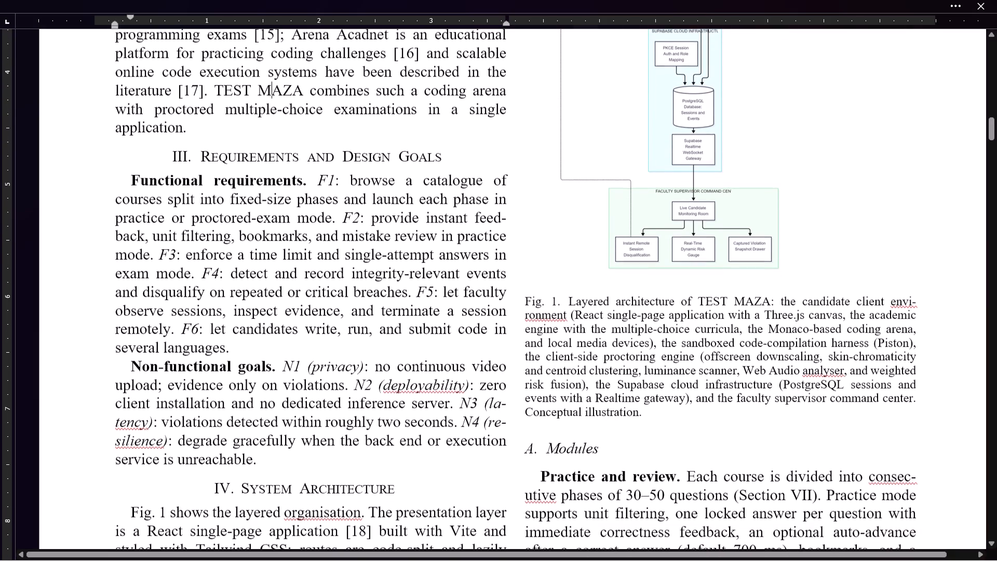
scroll(357, 145, "down", 1)
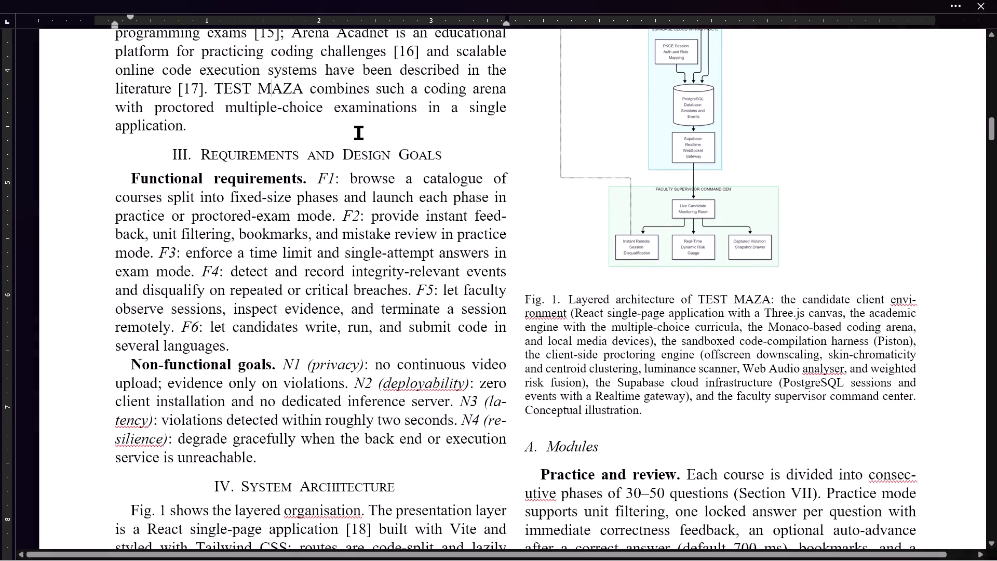
scroll(358, 132, "down", 1)
key("Down")
key("Right")
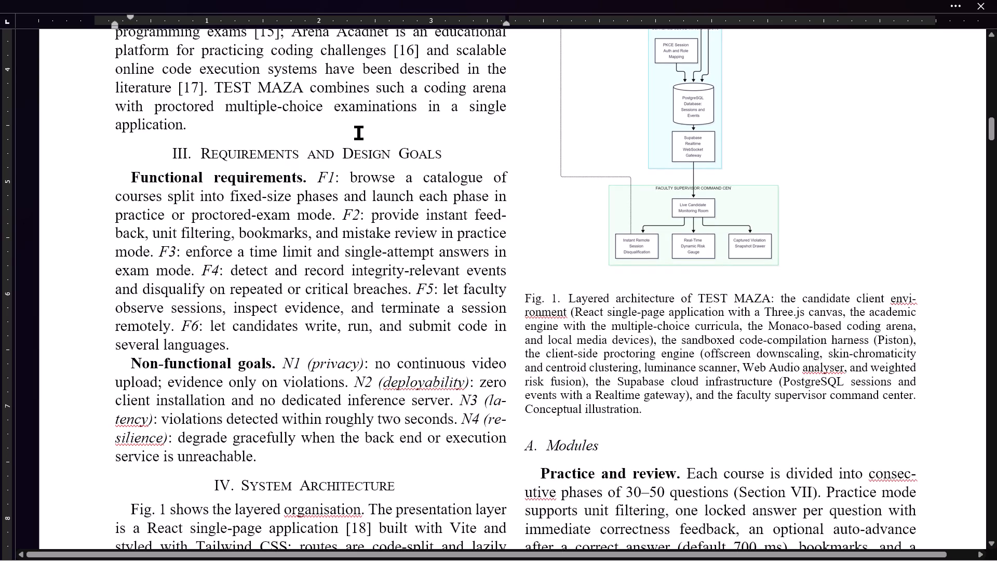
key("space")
key("Right")
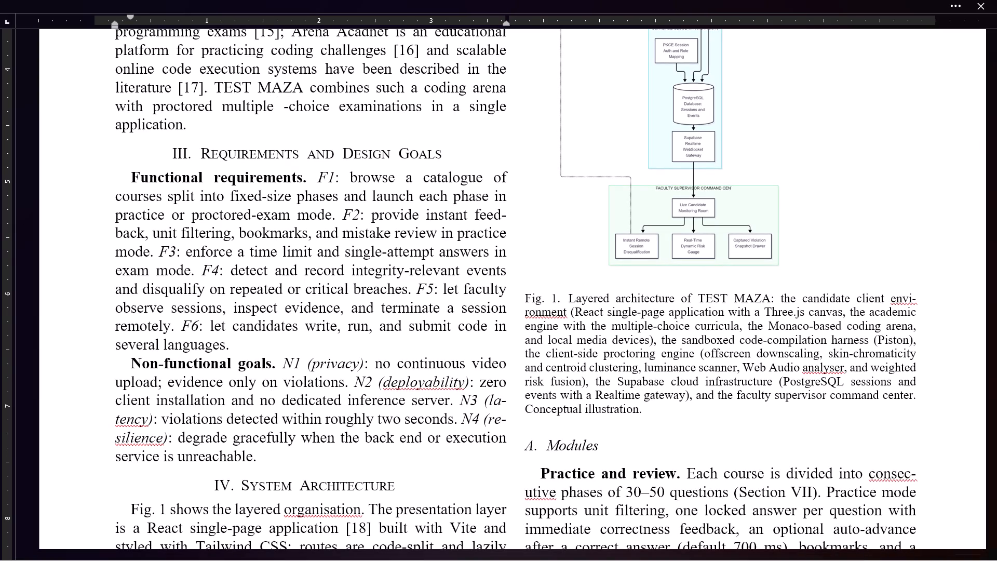
key("BackSpace")
key("BackSpace")
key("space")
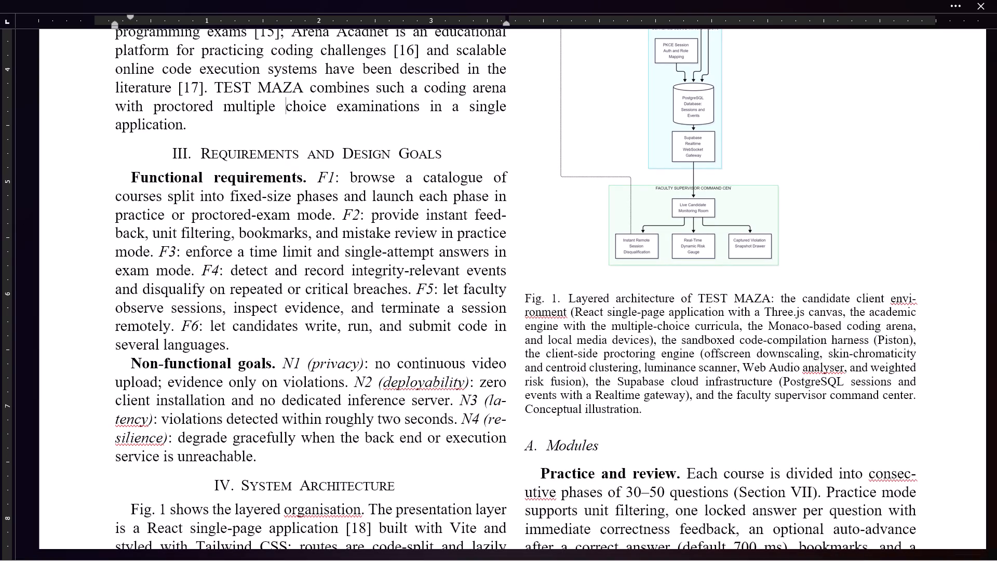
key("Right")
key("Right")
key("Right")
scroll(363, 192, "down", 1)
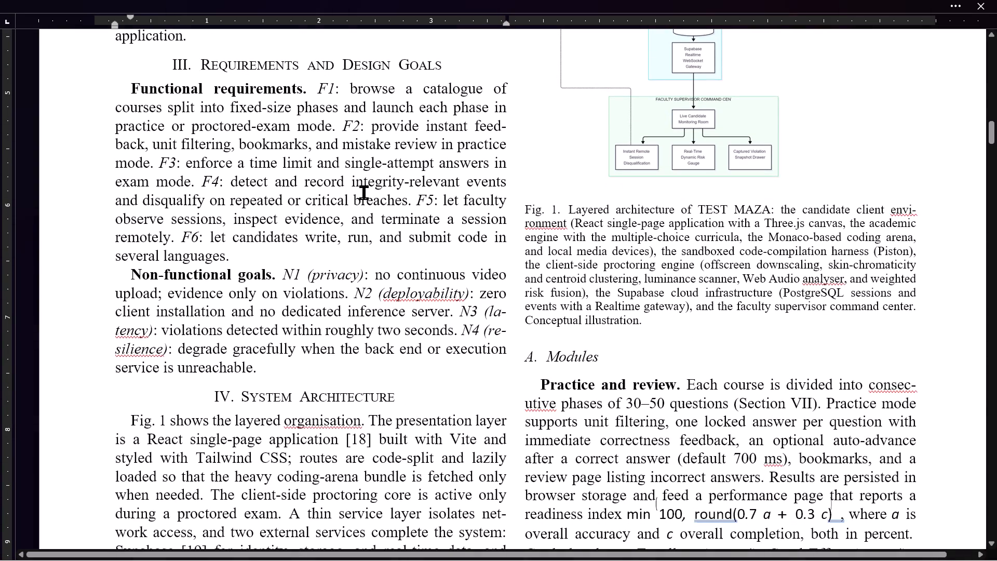
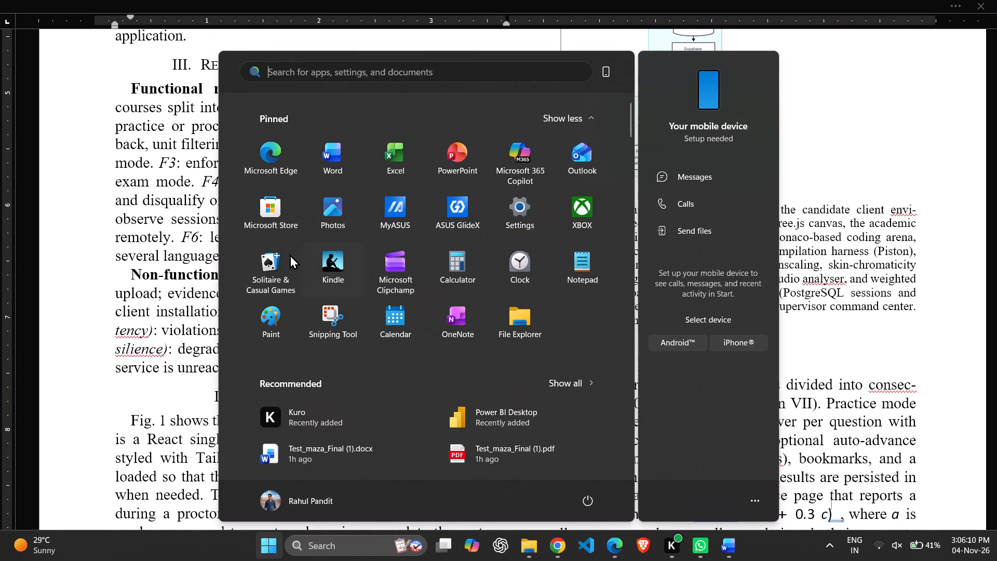
Dismiss the Start screen overlay and return to the paper at the Requirements and Design Goals section.
left_click(154, 176)
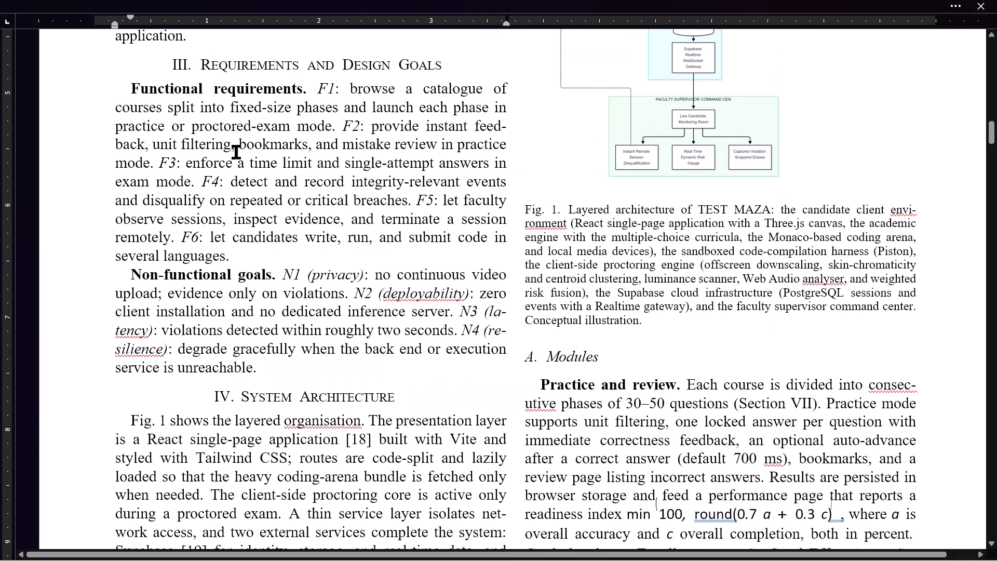
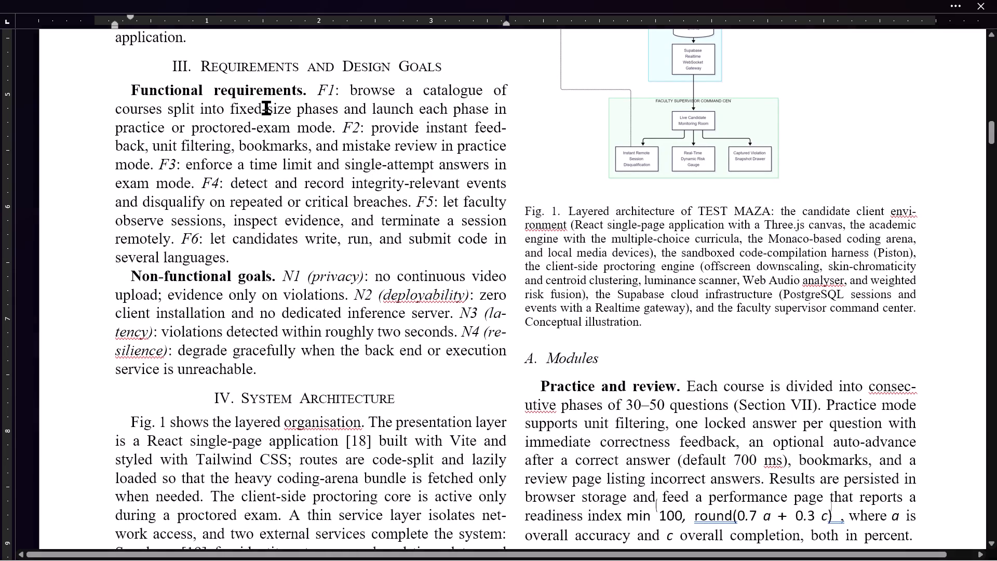
Replace the hyphen in "fixed-size" with a space in requirement F1 of the Functional requirements paragraph.
left_click(267, 108)
key("BackSpace")
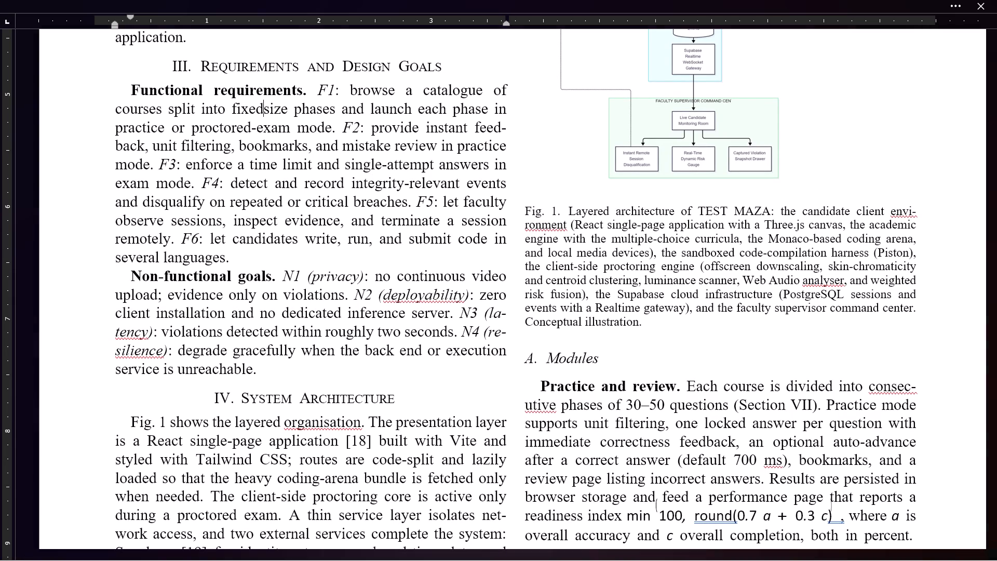
key("space")
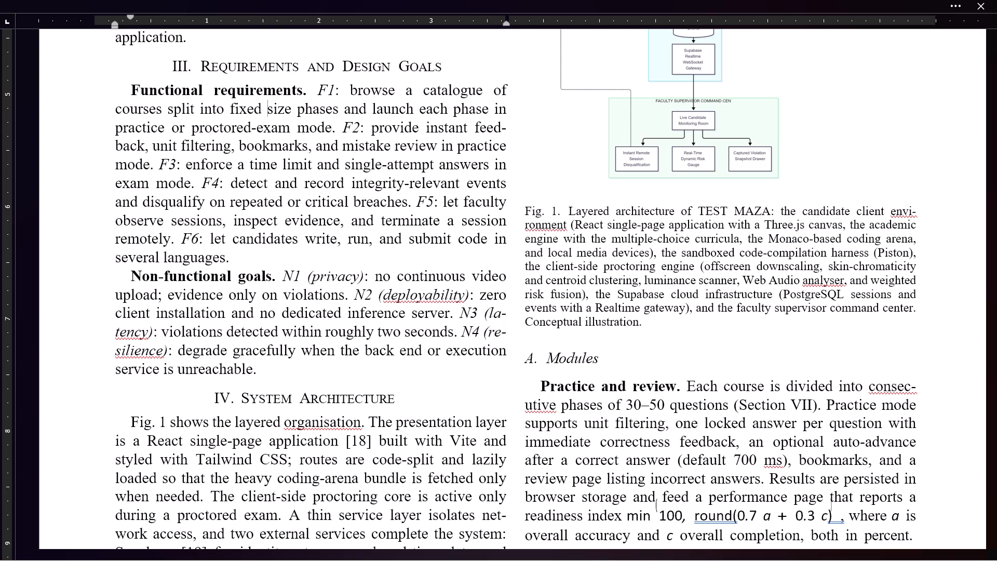
Replace the hyphen in "proctored-exam" with a space in requirement F1 of the Functional requirements paragraph.
scroll(243, 154, "down", 1)
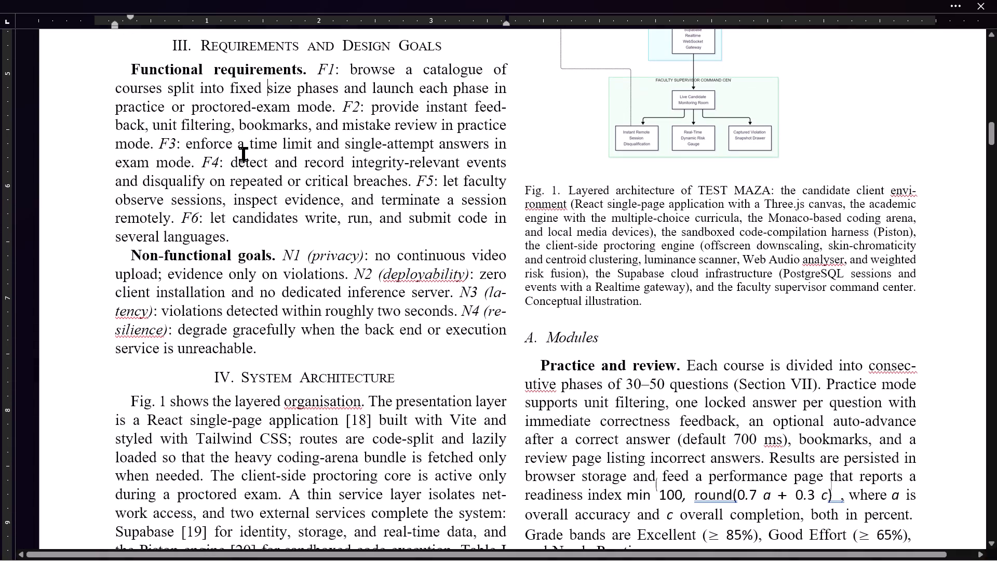
scroll(243, 154, "down", 1)
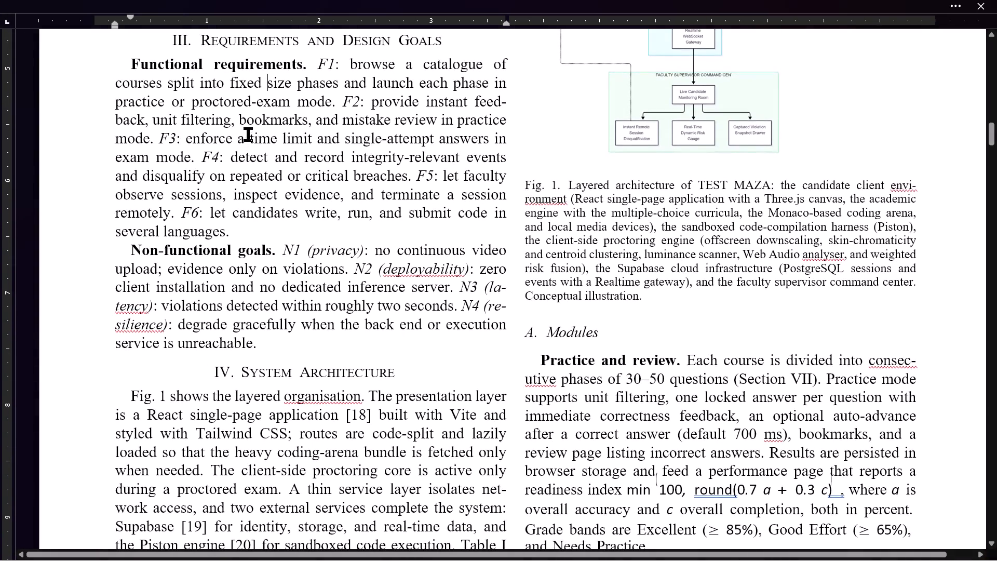
left_click(259, 108)
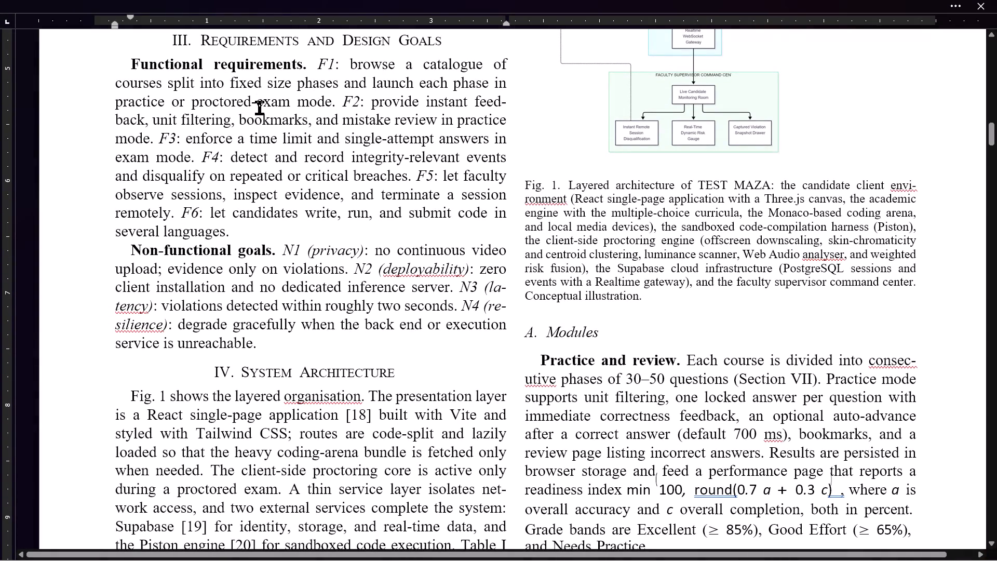
key("BackSpace")
key("space")
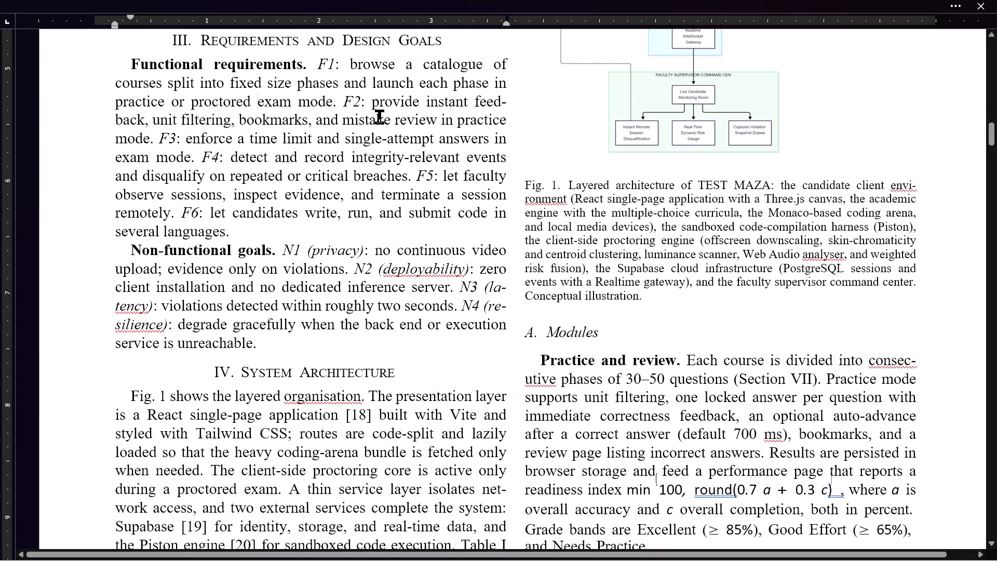
Remove the line-break hyphen from "feed-back" in requirement F2 so it reads "feedback".
left_click(115, 124)
key("BackSpace")
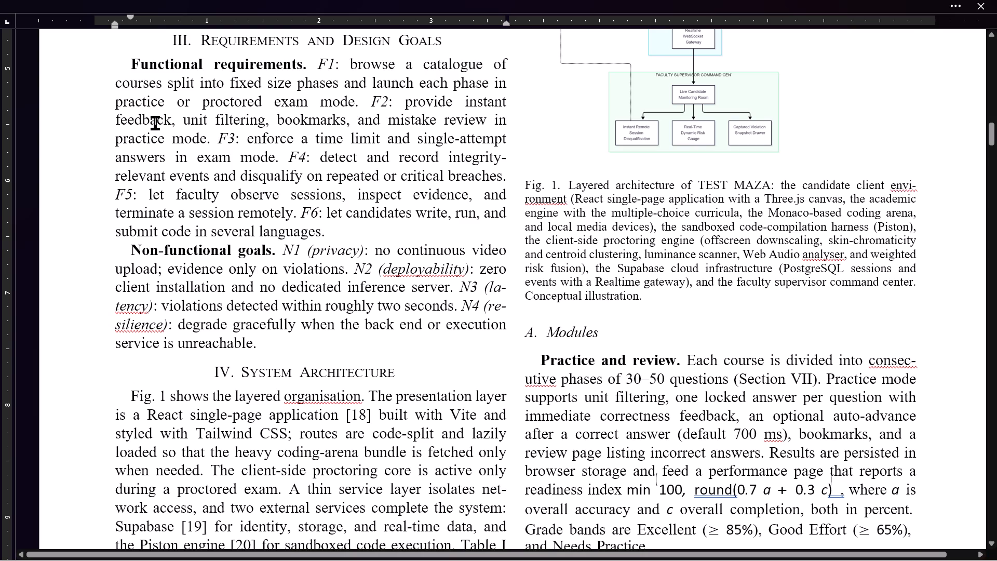
Replace the hyphen in "single-attempt" with a space in requirement F3 of the Functional requirements paragraph.
scroll(183, 124, "down", 1)
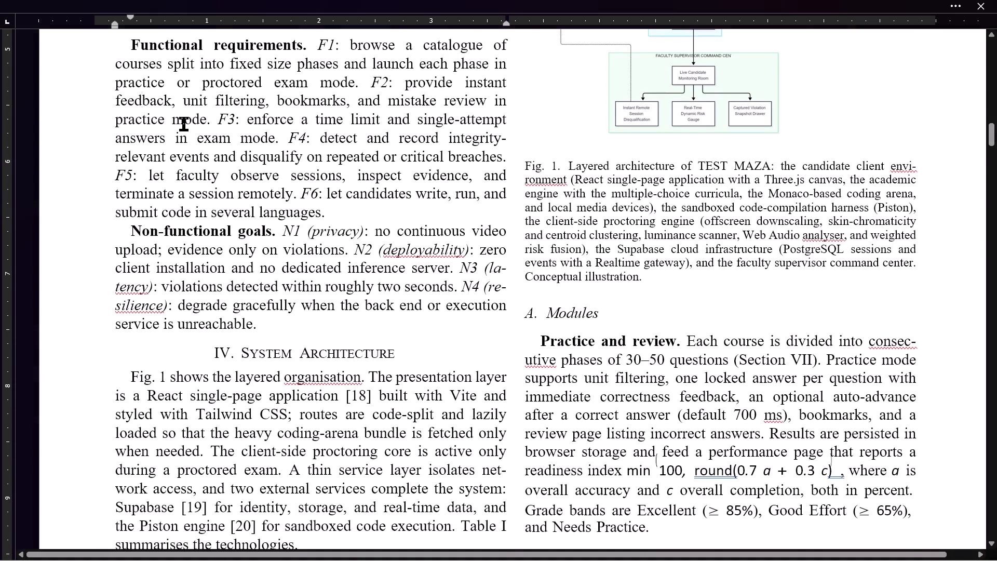
scroll(183, 124, "down", 1)
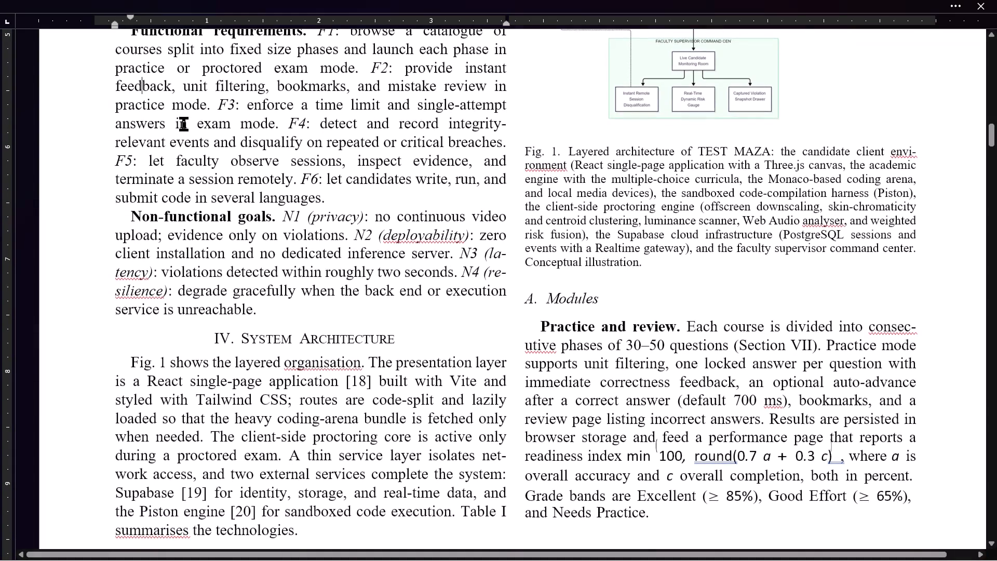
scroll(183, 124, "down", 1)
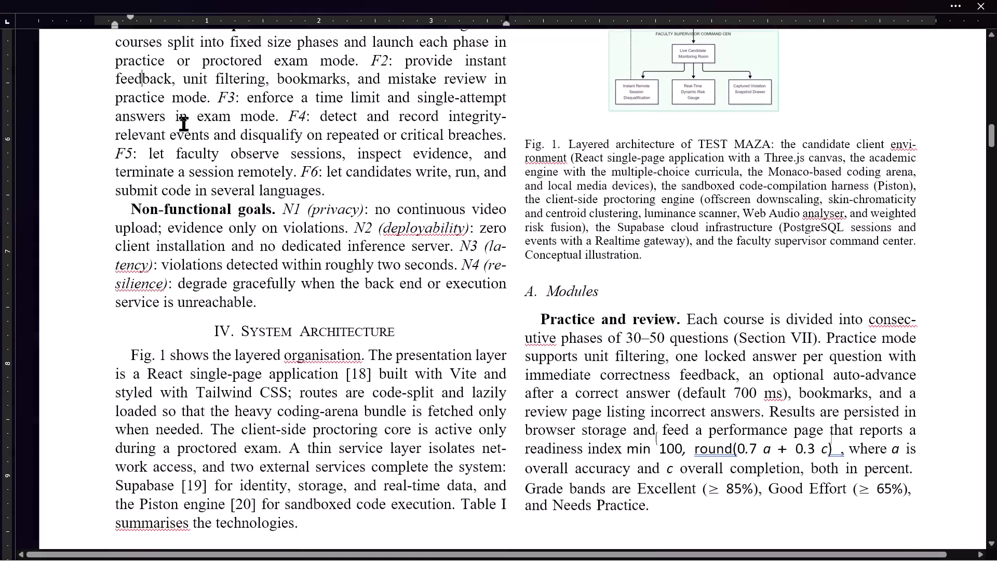
scroll(183, 124, "down", 1)
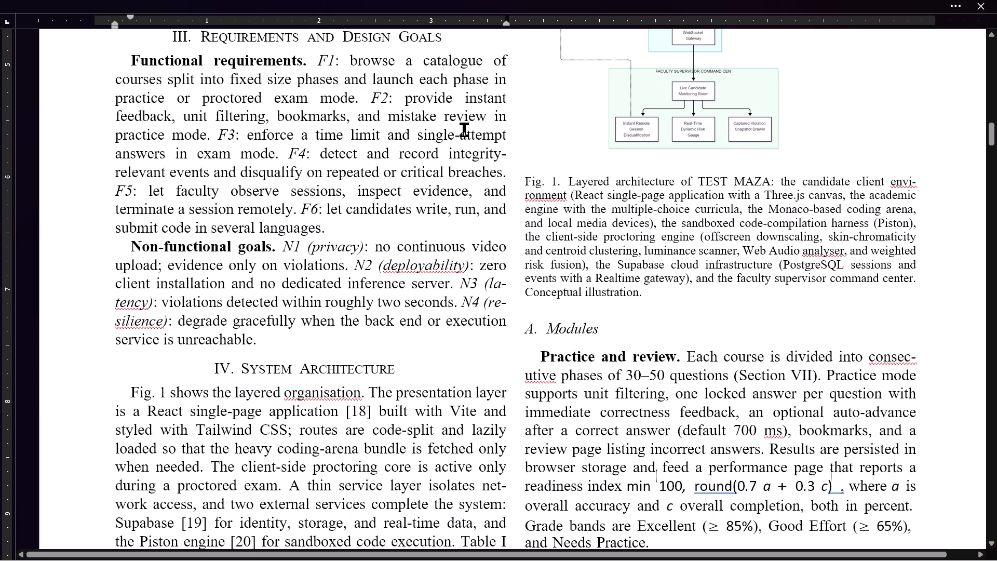
left_click(461, 131)
key("BackSpace")
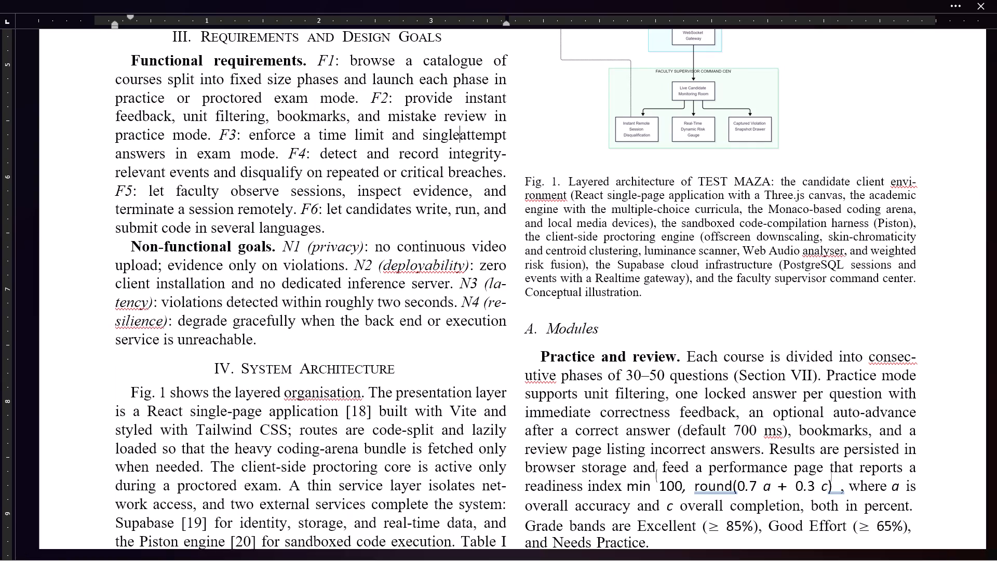
key("space")
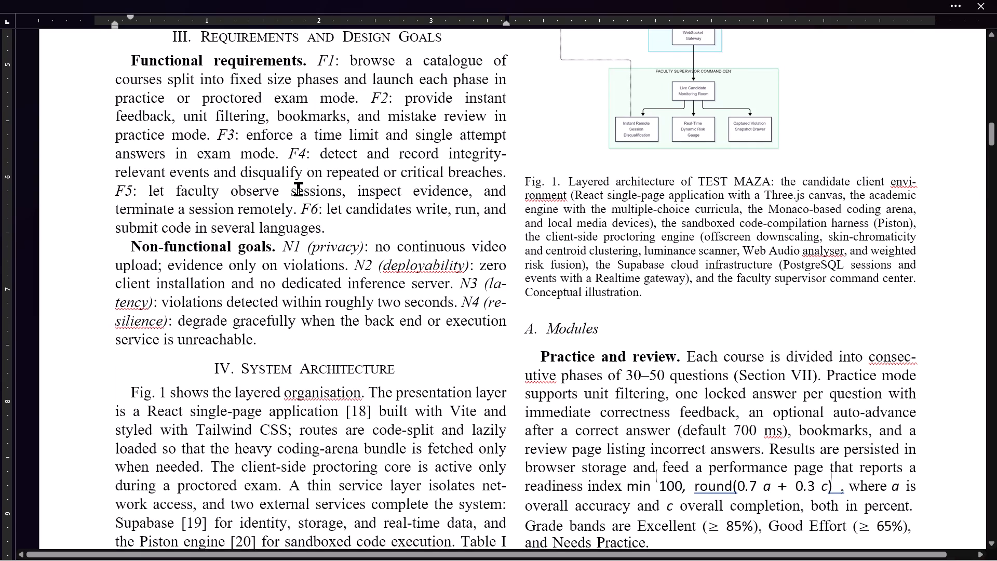
Replace the hyphen in "integrity-relevant" with a space in requirement F4 of the Functional requirements paragraph.
scroll(298, 189, "down", 2)
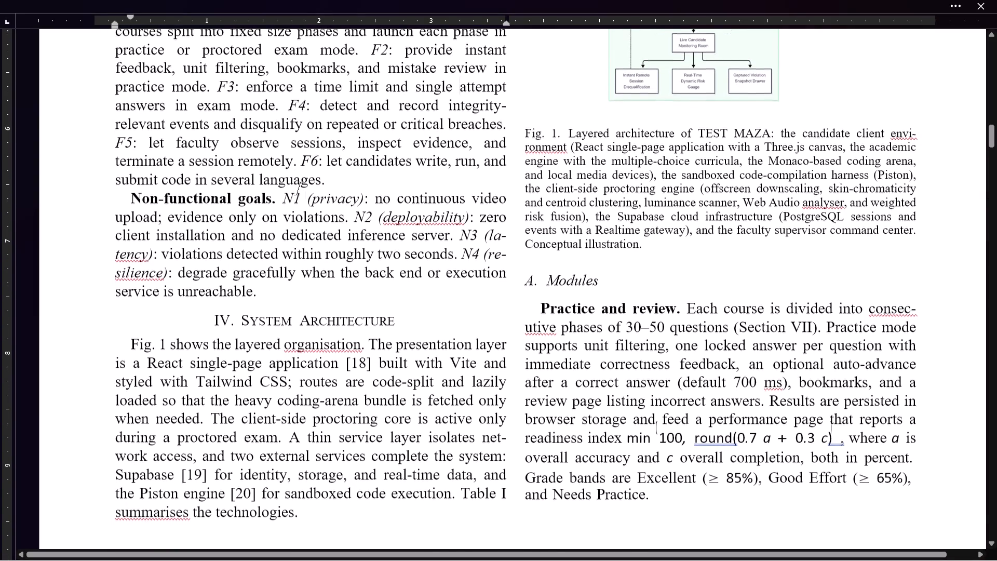
scroll(298, 189, "down", 1)
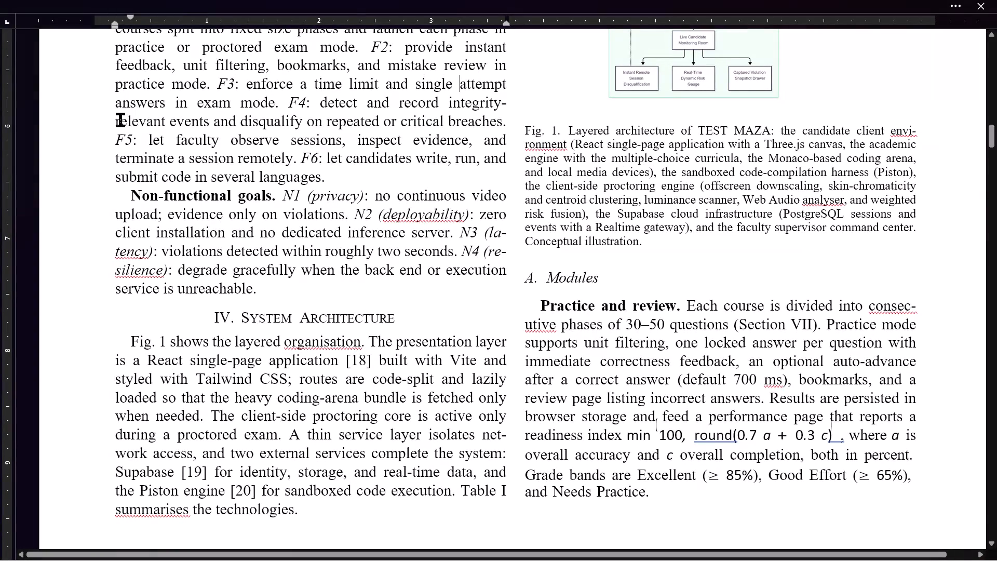
left_click(113, 123)
key("BackSpace")
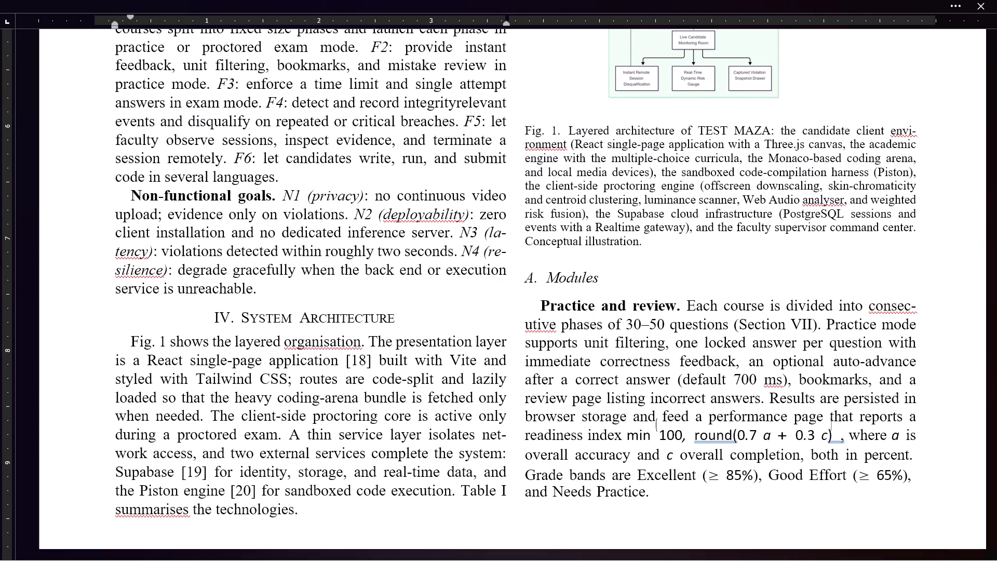
key("space")
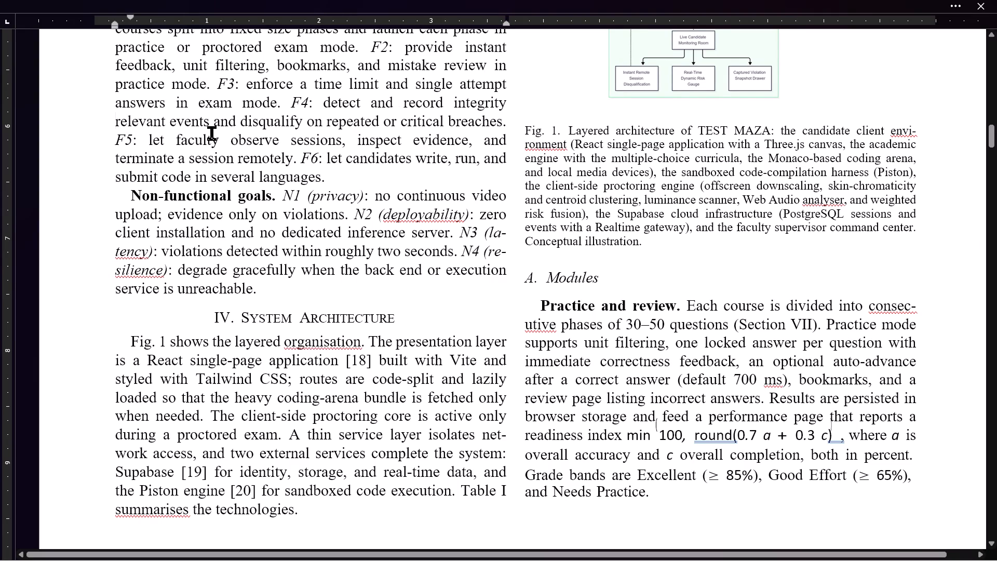
Read through the rest of the Functional requirements and the Non-functional goals paragraph, checking hyphens and flagged spellings.
scroll(211, 133, "down", 1)
scroll(211, 133, "up", 1)
scroll(211, 133, "down", 1)
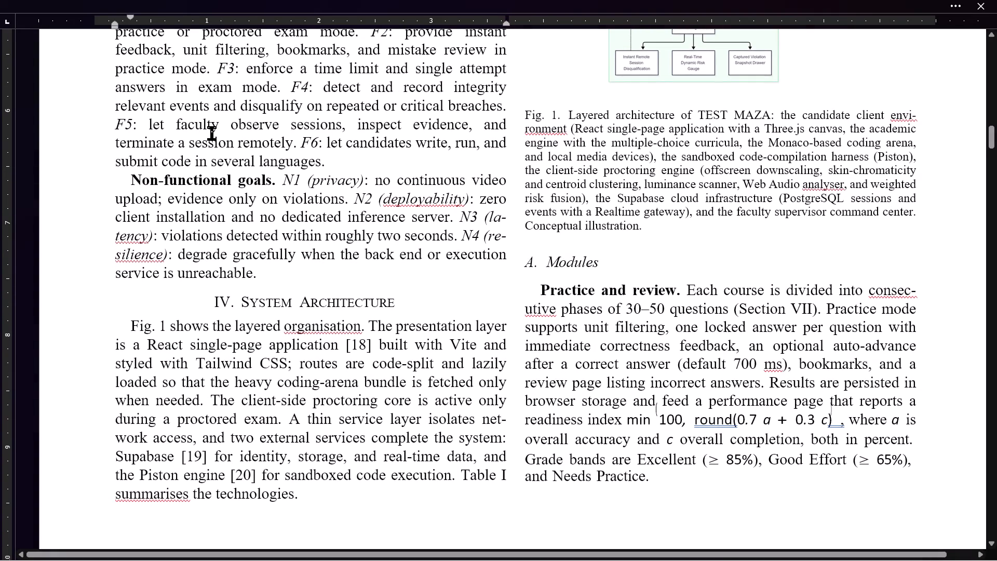
scroll(211, 133, "down", 2)
scroll(211, 133, "up", 1)
scroll(211, 133, "down", 1)
scroll(211, 133, "up", 1)
scroll(211, 133, "down", 1)
scroll(211, 133, "up", 1)
scroll(211, 133, "down", 1)
scroll(211, 133, "up", 1)
scroll(211, 133, "down", 1)
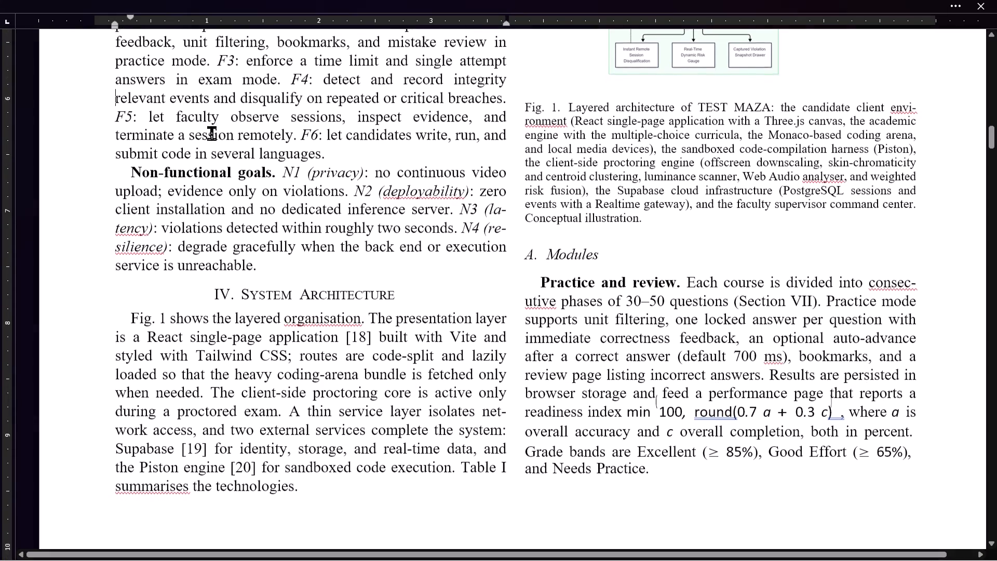
scroll(211, 133, "down", 1)
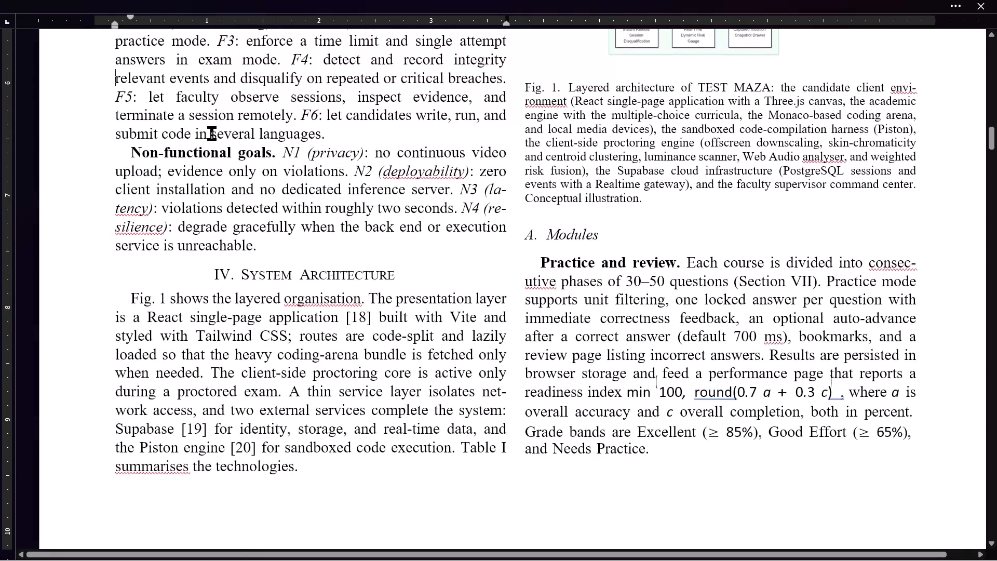
scroll(211, 133, "down", 1)
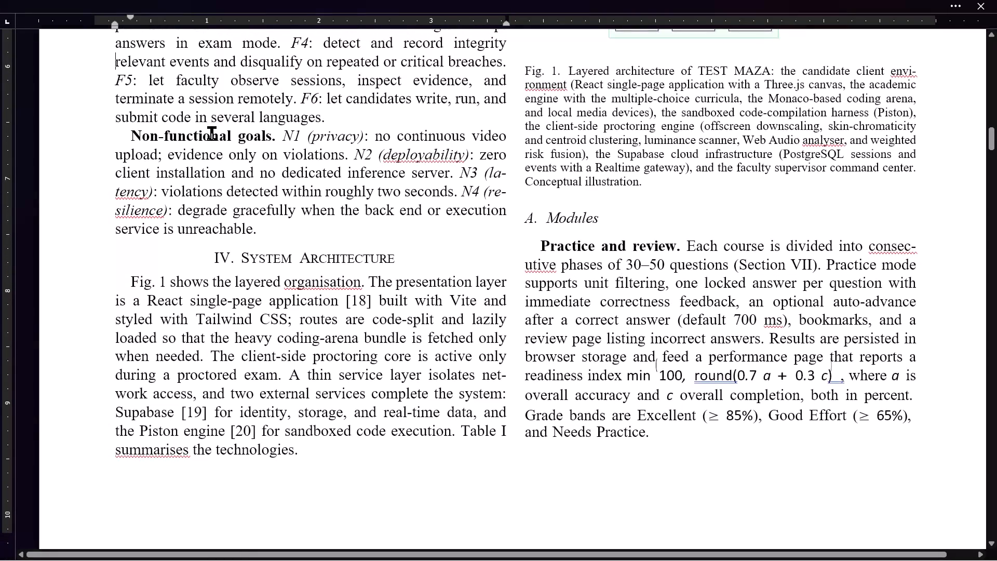
scroll(211, 133, "down", 3)
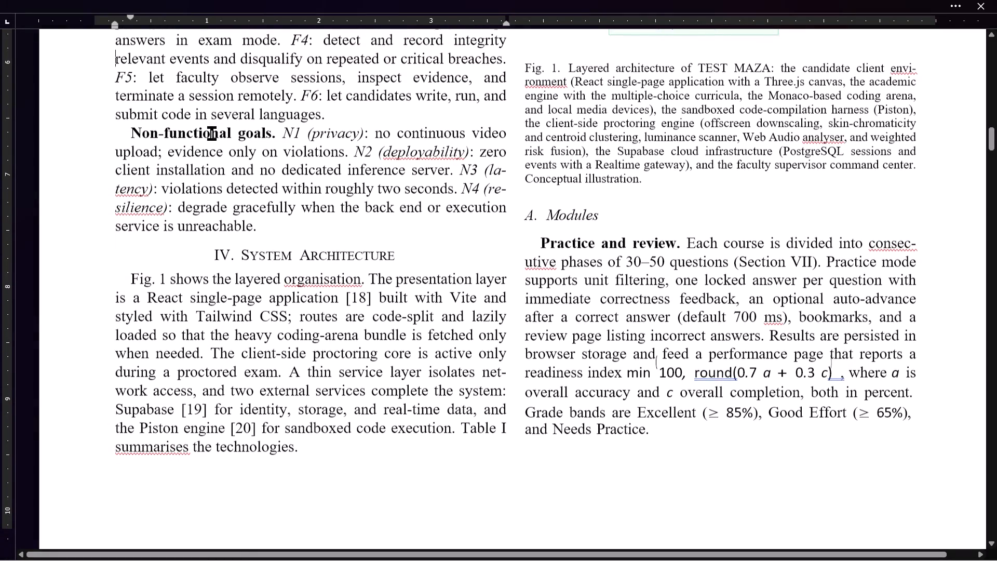
scroll(211, 133, "down", 1)
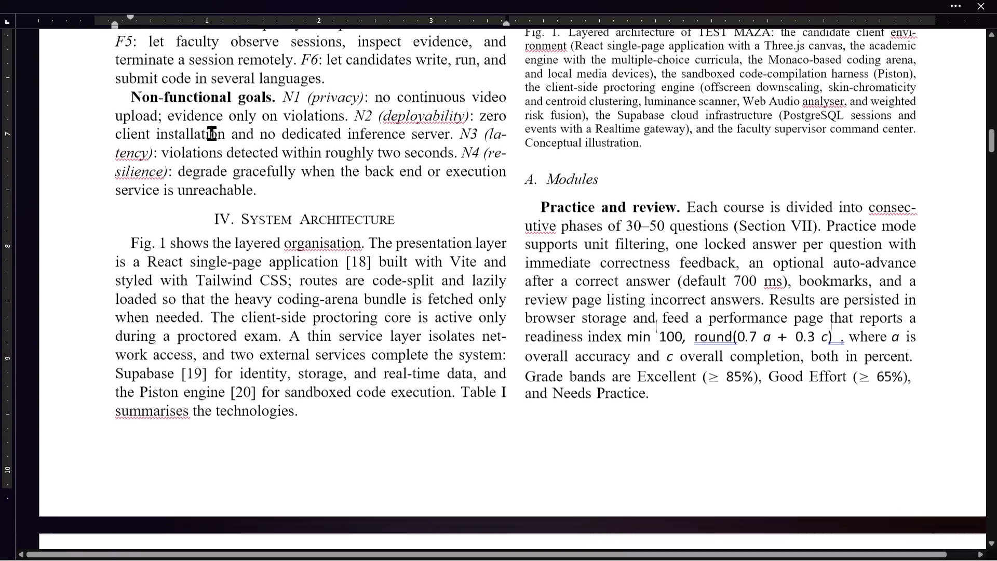
scroll(211, 133, "down", 2)
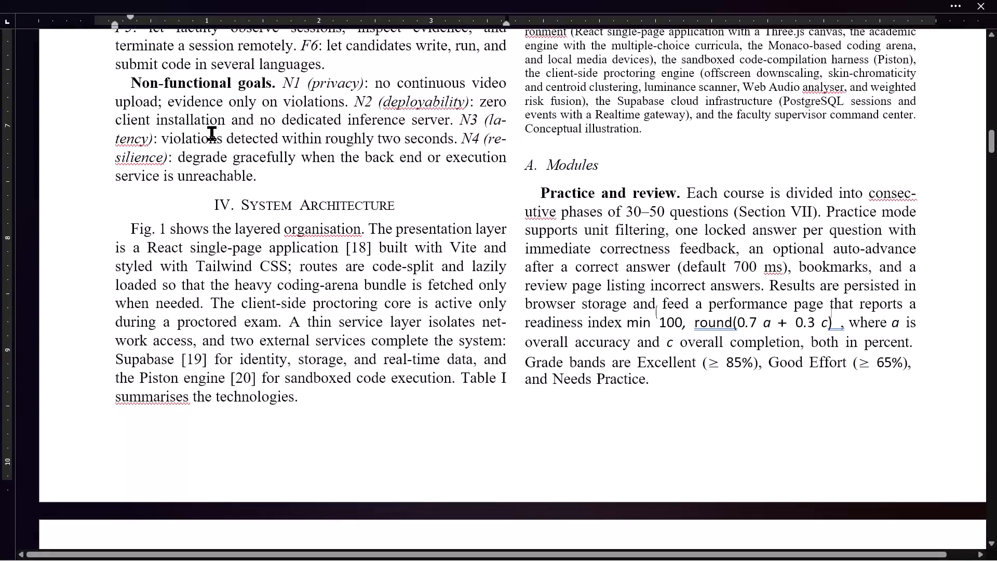
scroll(211, 133, "down", 2)
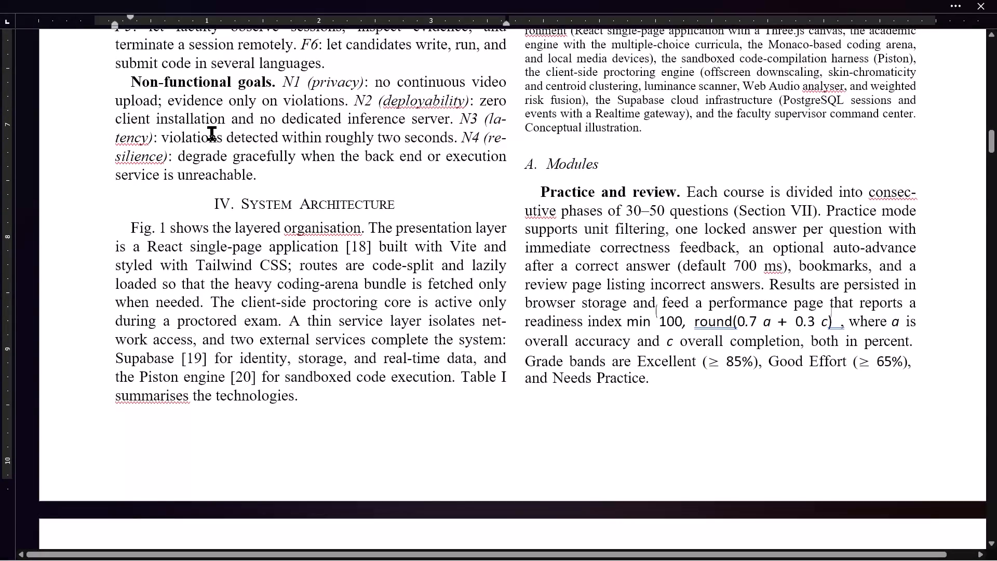
scroll(211, 133, "down", 3)
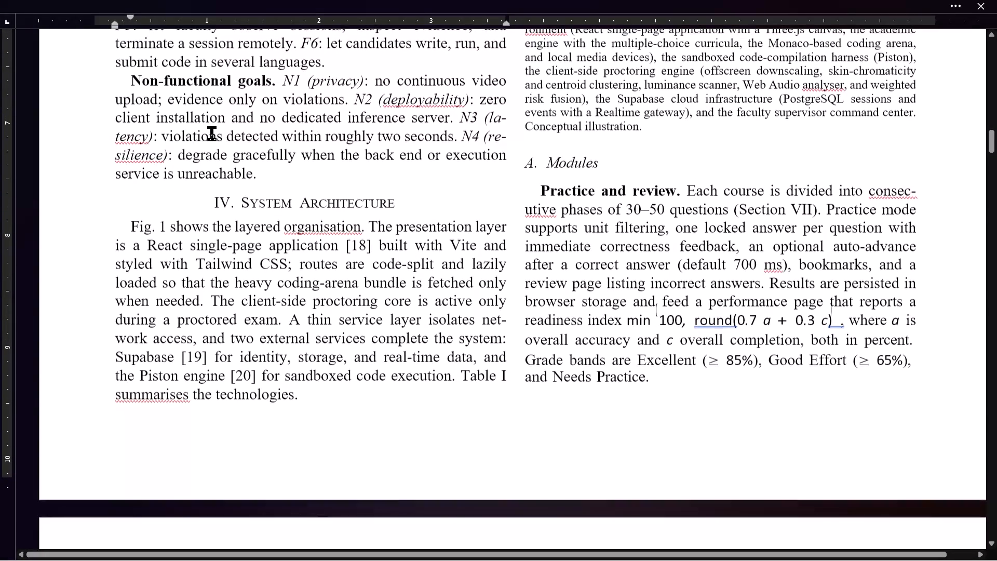
scroll(211, 133, "down", 2)
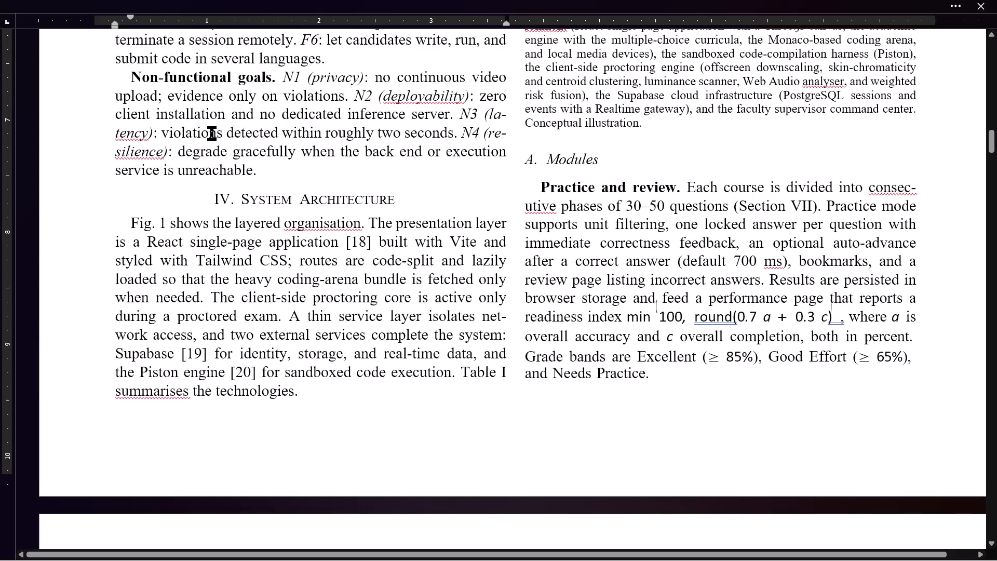
scroll(211, 133, "down", 3)
Add the flagged word "deployability" in goal N2 of the Non-functional goals paragraph to the spelling dictionary.
scroll(340, 92, "up", 1)
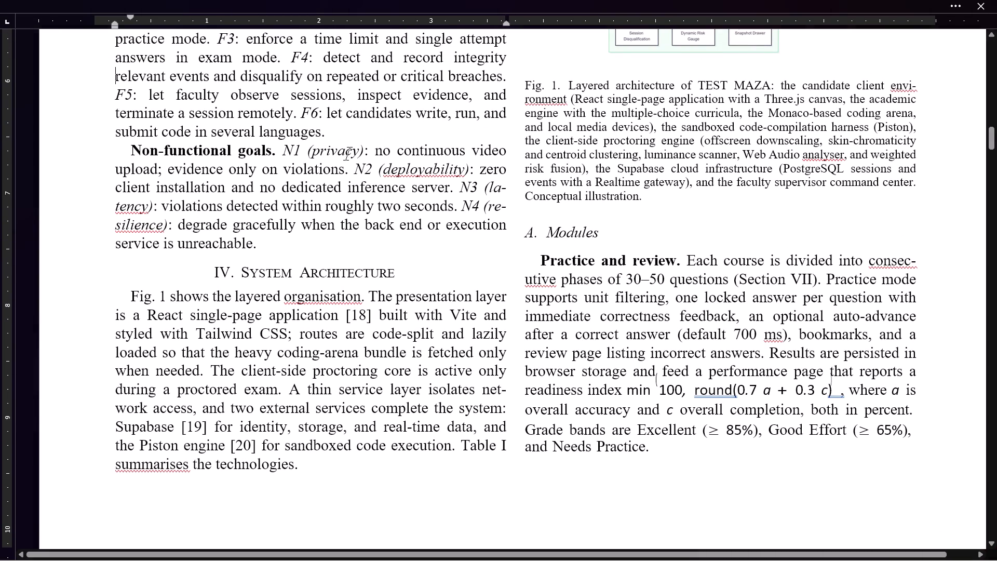
right_click(420, 170)
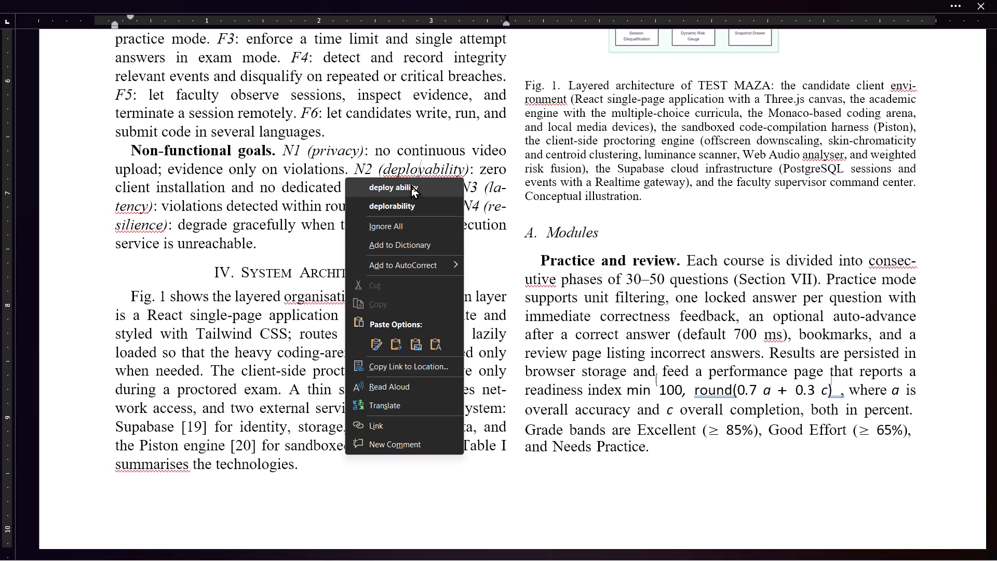
left_click(412, 248)
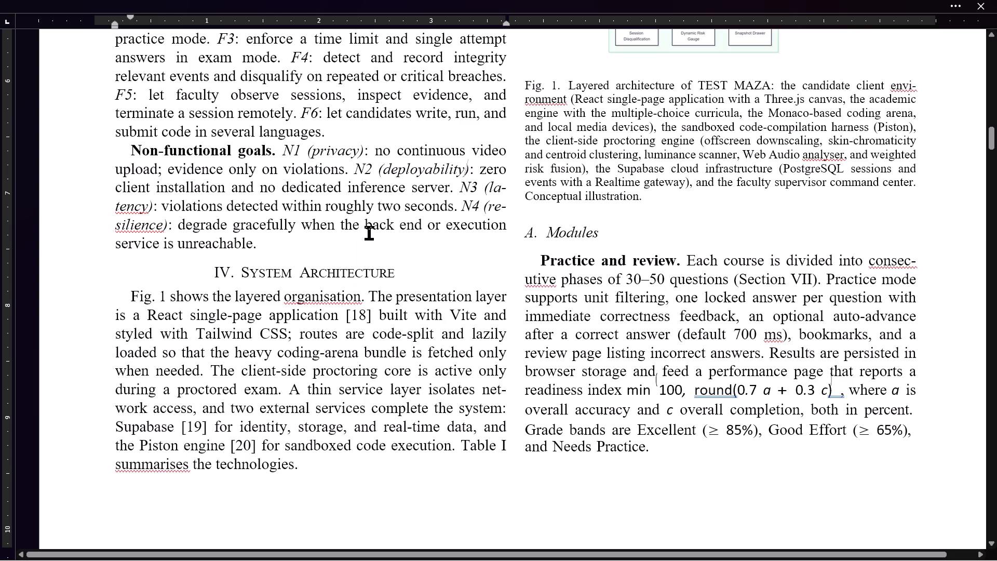
Remove the hyphens splitting "latency" in goal N3 and "resilience" in goal N4 of the Non-functional goals paragraph.
scroll(368, 229, "down", 1)
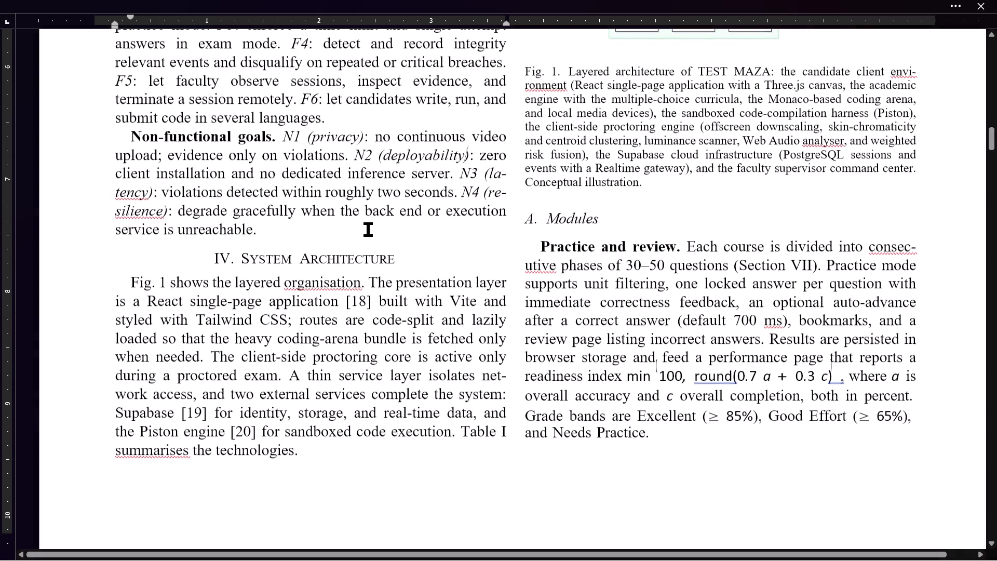
scroll(368, 229, "down", 3)
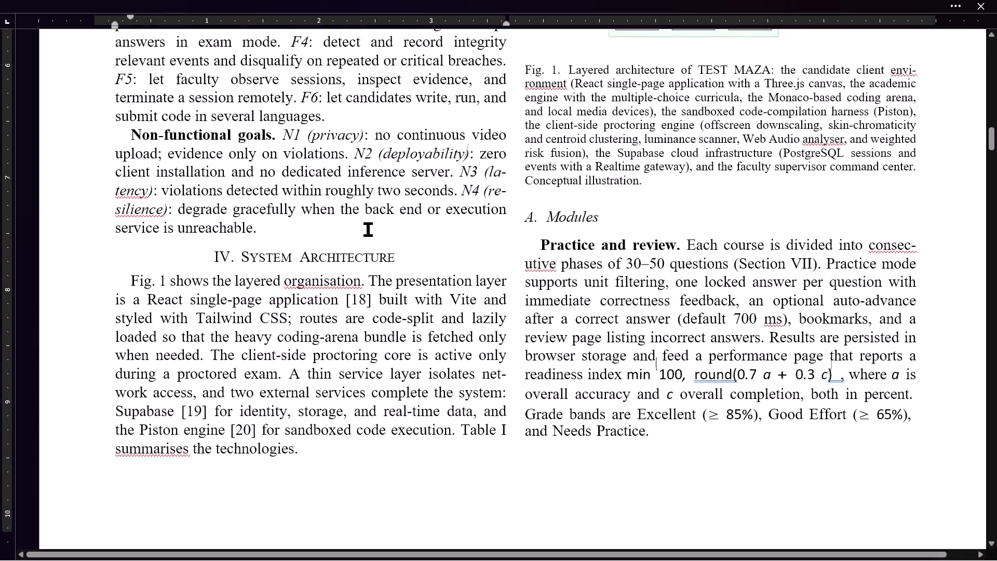
scroll(368, 229, "down", 2)
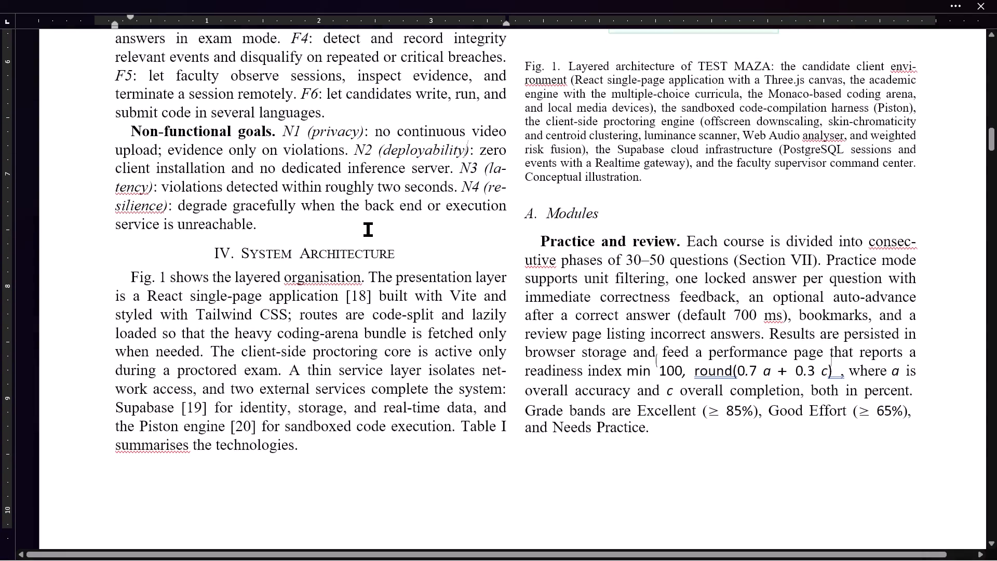
scroll(368, 229, "down", 3)
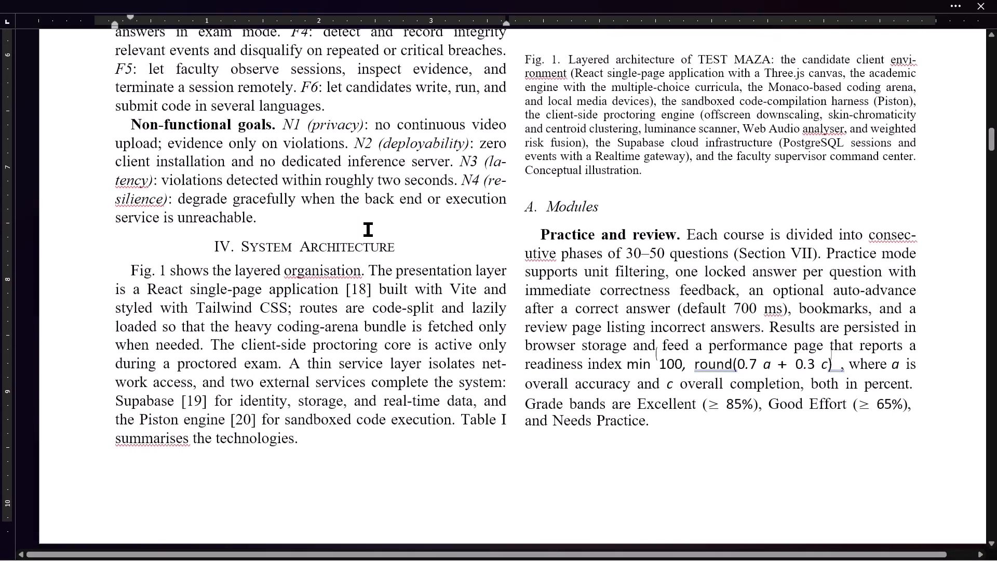
scroll(368, 229, "down", 1)
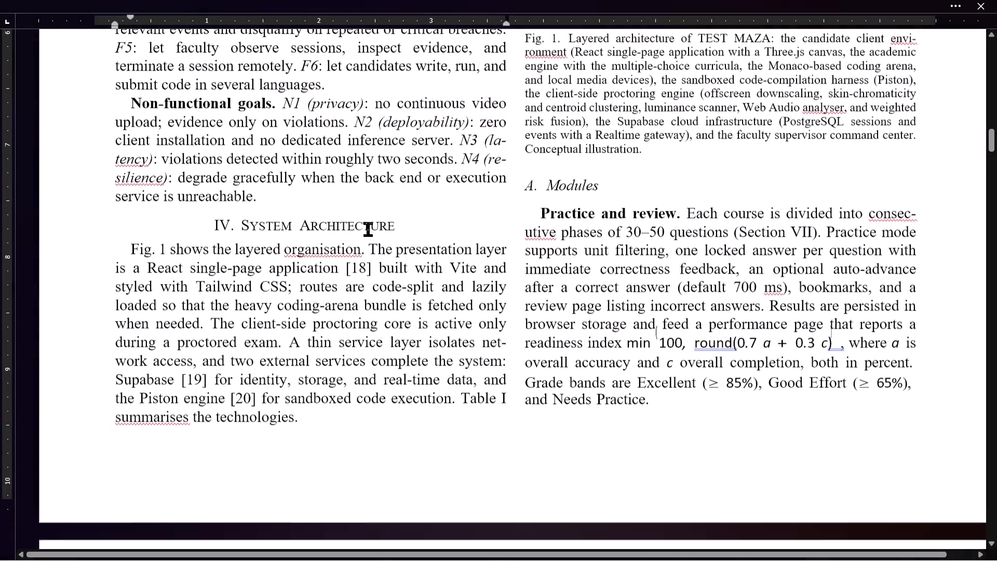
scroll(368, 229, "down", 1)
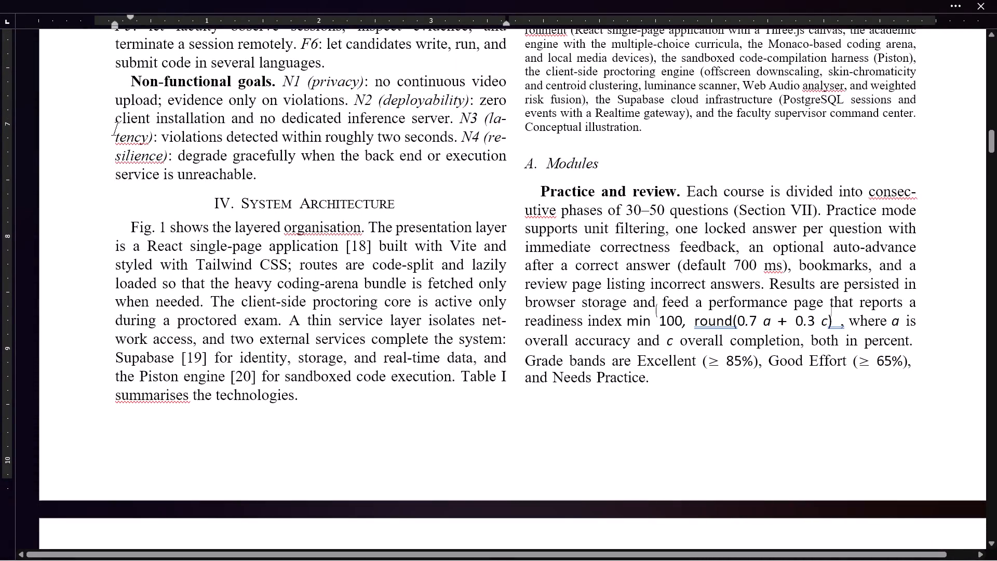
left_click(118, 144)
key("BackSpace")
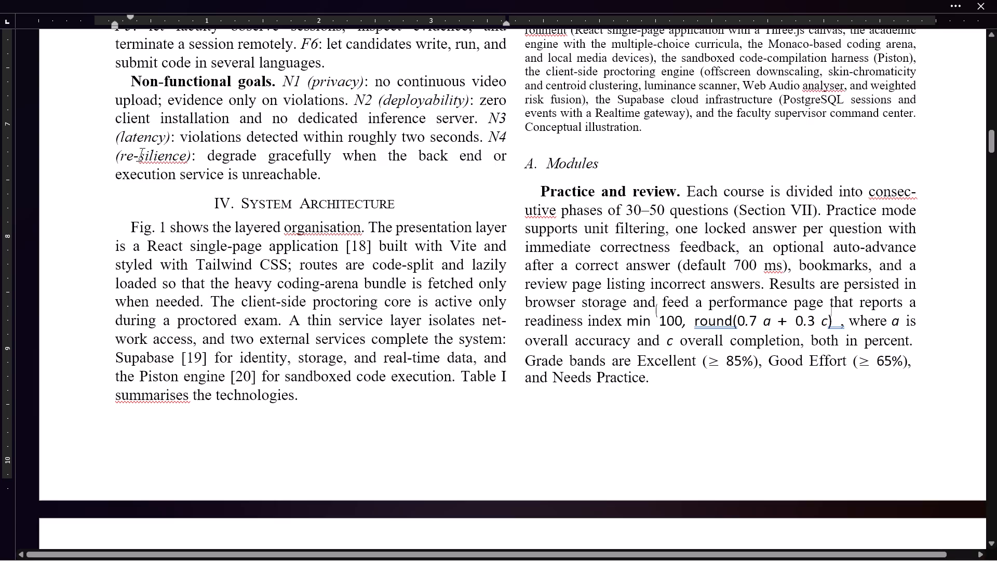
left_click(140, 155)
key("BackSpace")
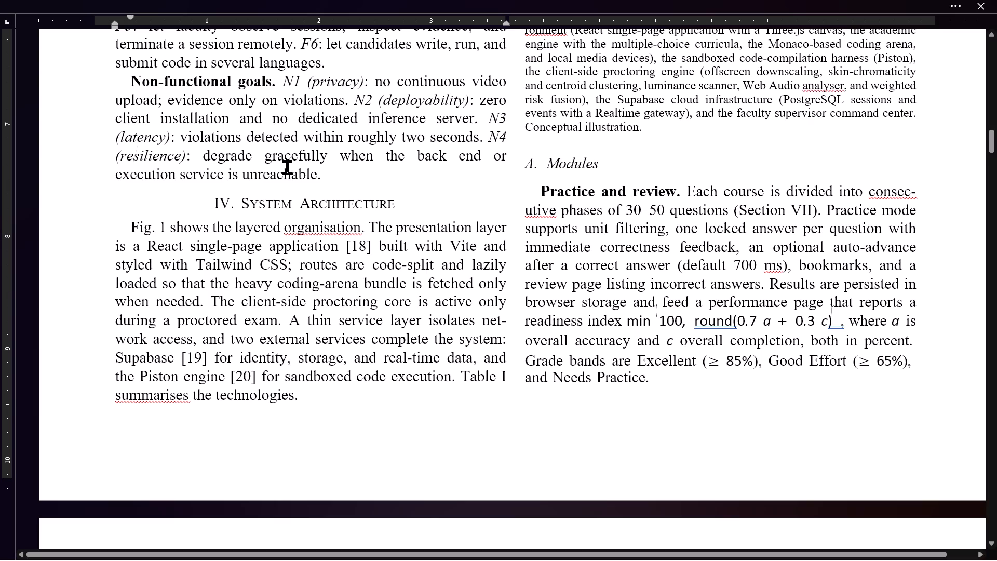
Join "back end" into "backend" in goal N4 of the Non-functional goals paragraph.
scroll(287, 167, "down", 1)
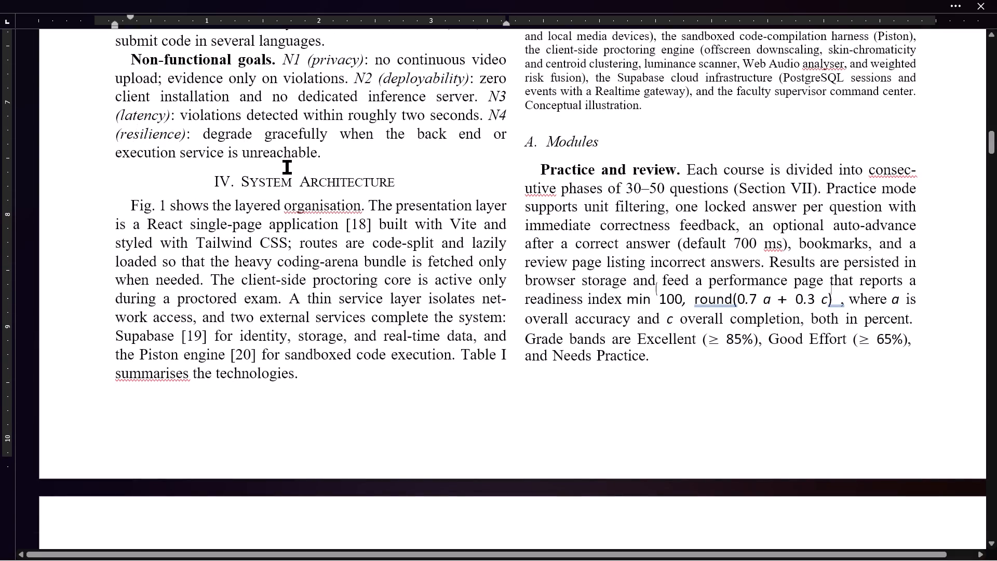
scroll(287, 167, "down", 2)
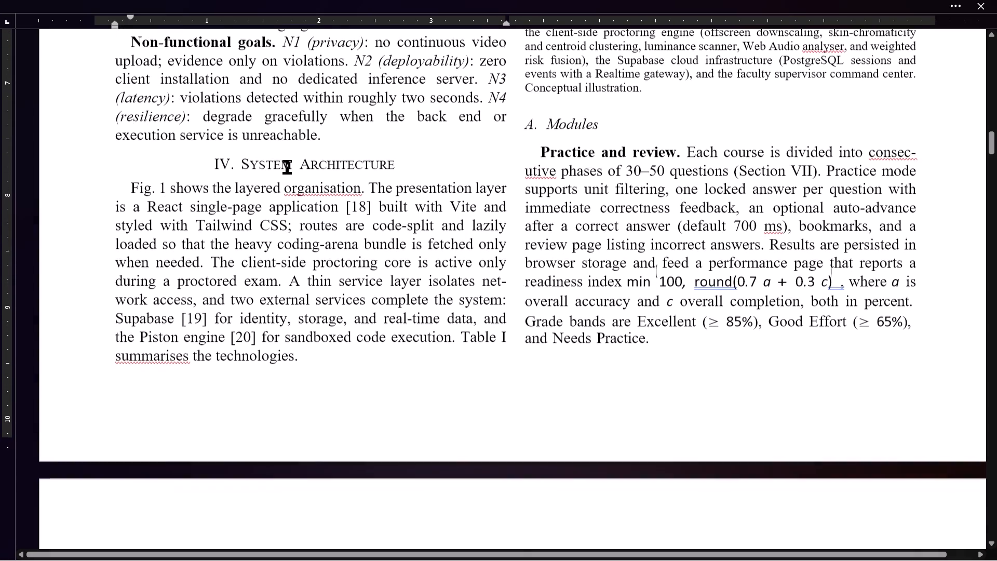
scroll(287, 167, "down", 1)
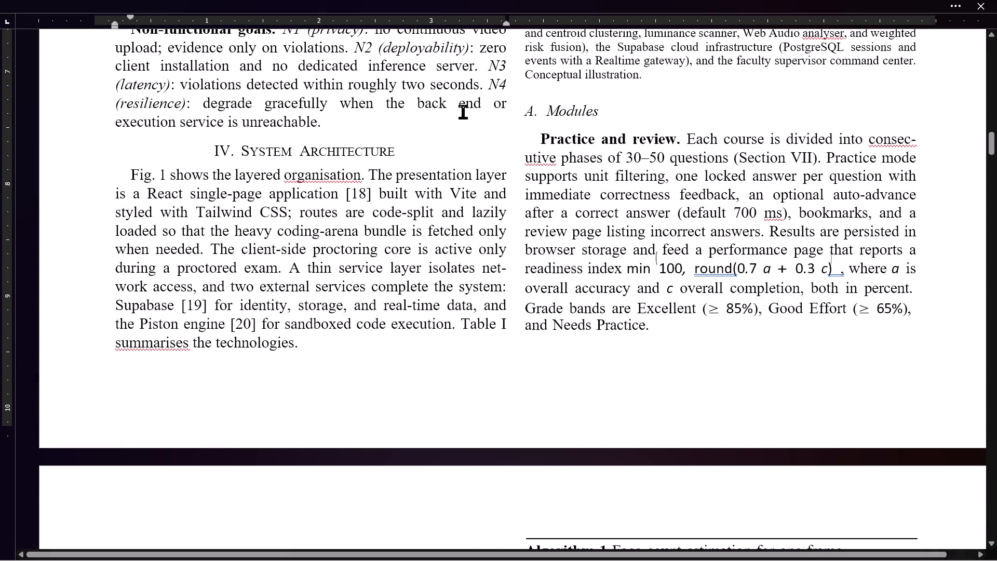
left_click(459, 109)
key("BackSpace")
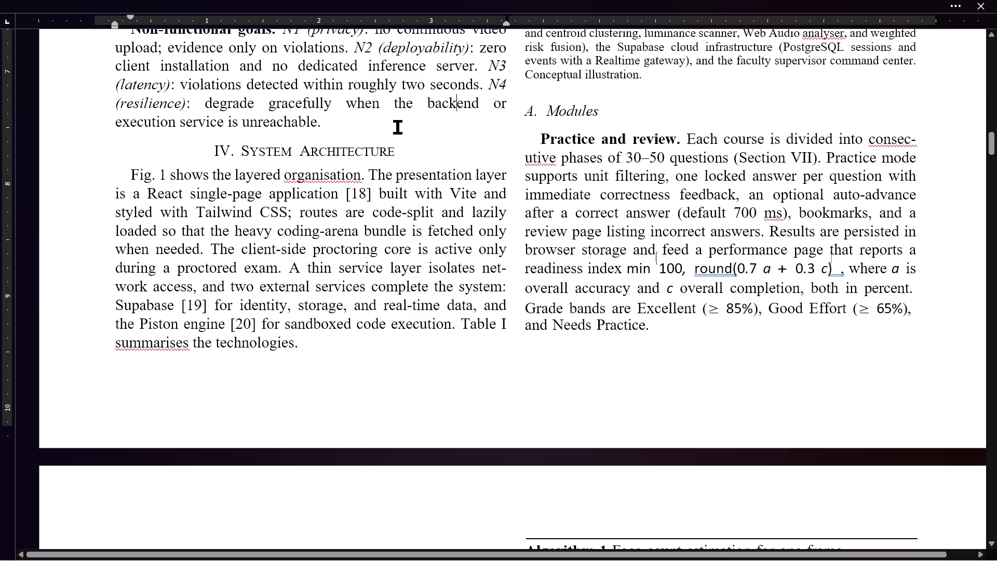
Look over the Programming assessment, Requirements and Design Goals, and System Architecture text for remaining hyphens and flagged spellings.
scroll(397, 127, "down", 1)
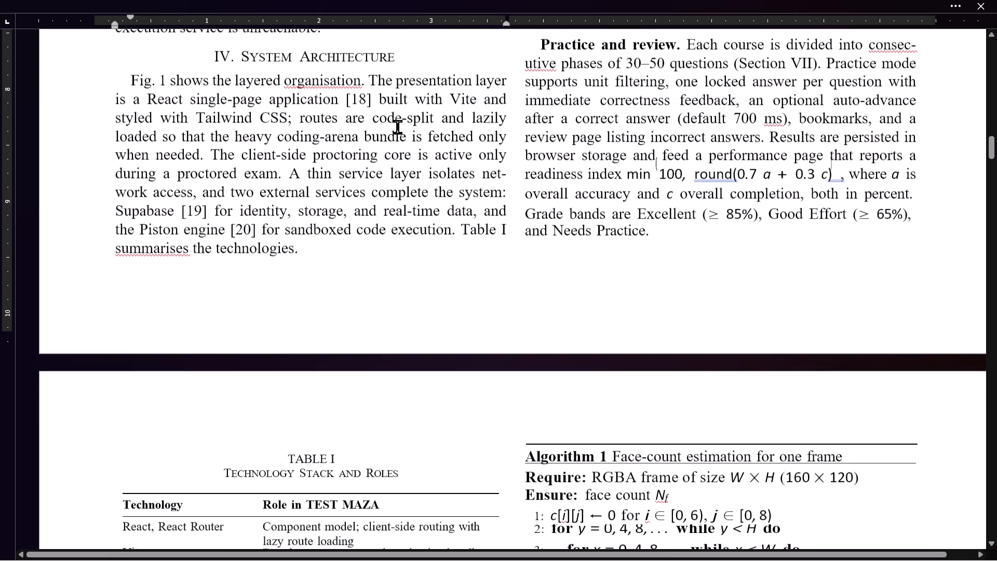
scroll(397, 127, "up", 1)
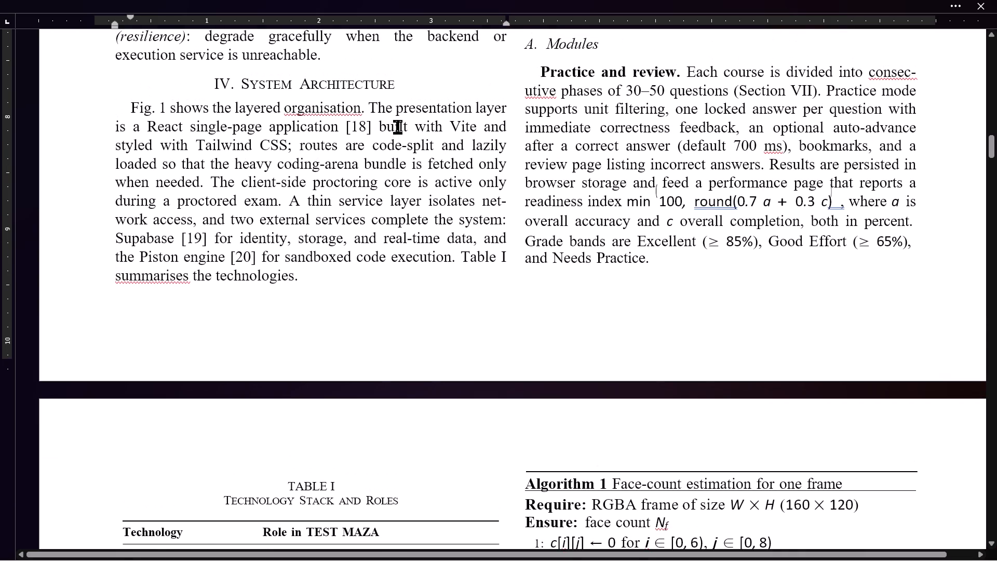
scroll(397, 127, "up", 1)
scroll(397, 127, "down", 1)
scroll(397, 127, "up", 1)
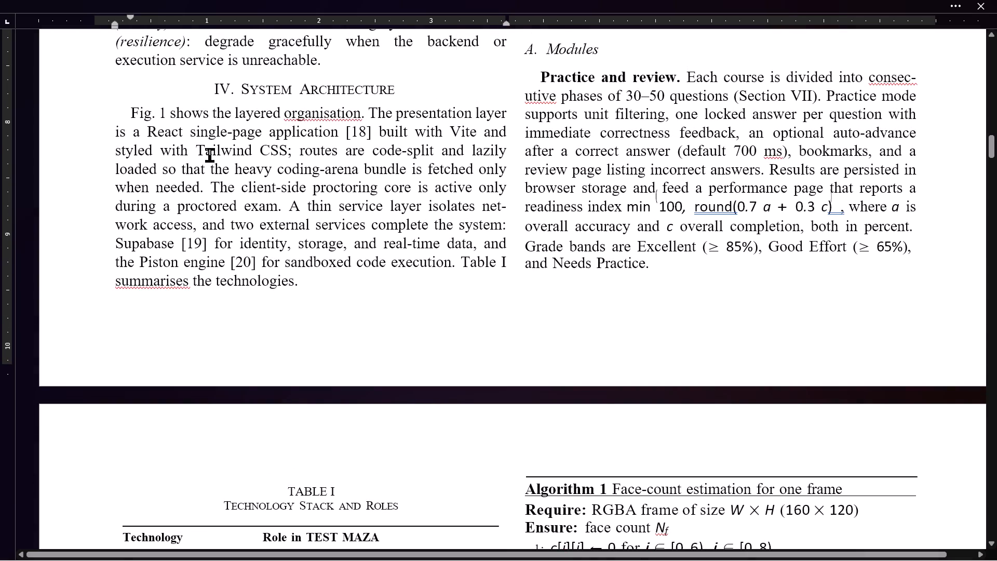
scroll(254, 172, "up", 1)
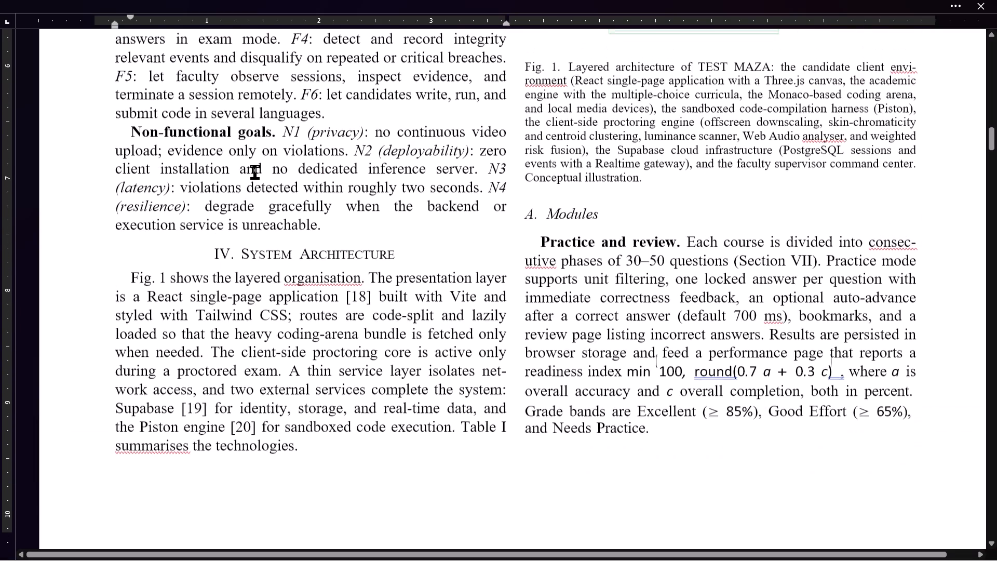
scroll(254, 172, "down", 2, "ctrl")
scroll(254, 172, "up", 1)
scroll(254, 172, "down", 1)
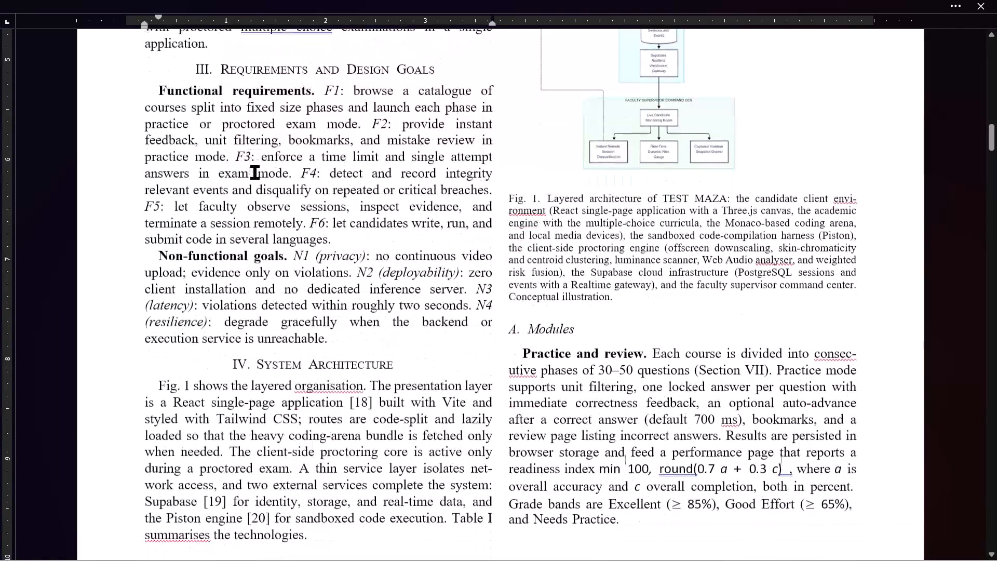
scroll(254, 172, "down", 1)
scroll(365, 312, "up", 3)
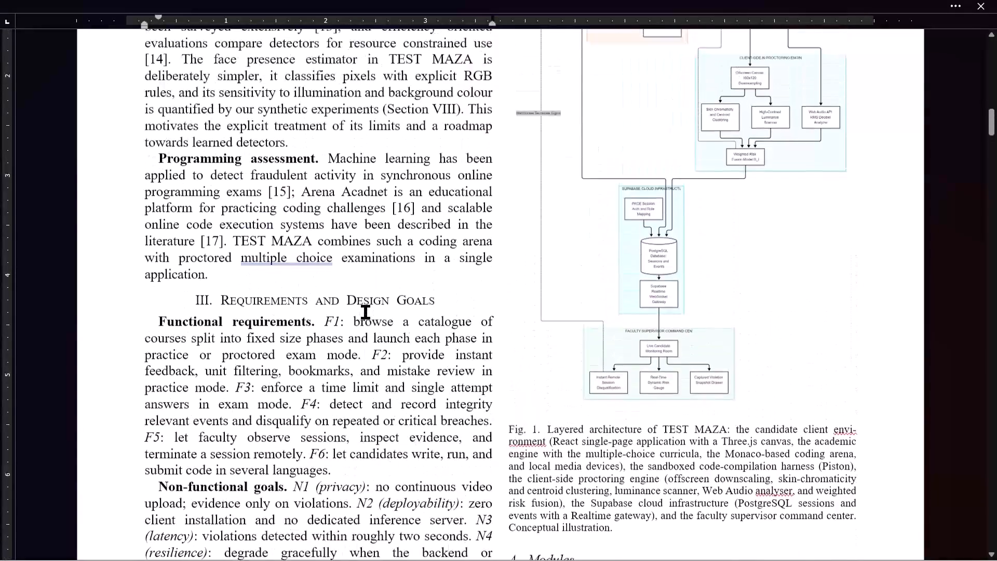
scroll(365, 312, "up", 3)
scroll(365, 312, "down", 1)
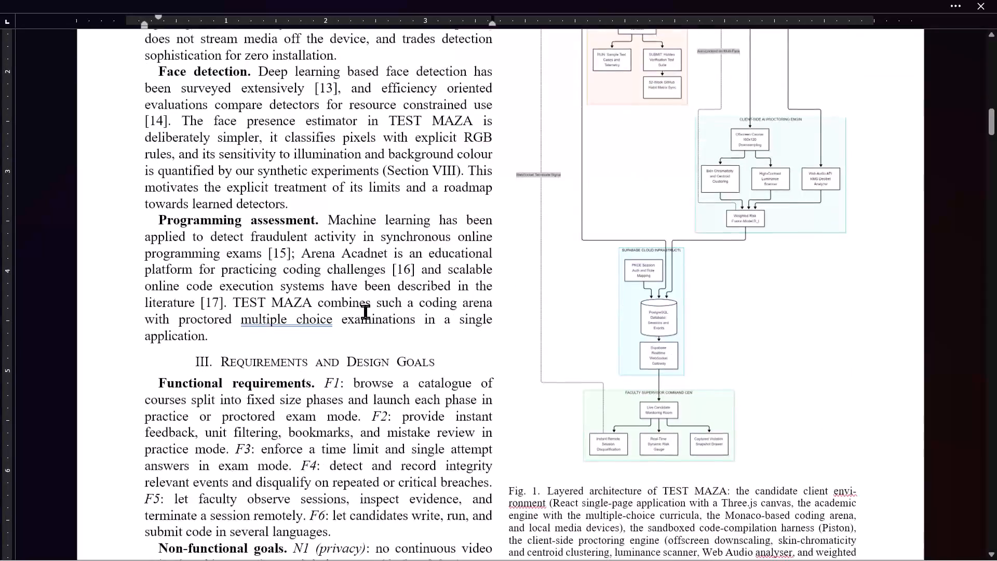
Correct the flagged word "organisation" to "organization" in the first sentence of the System Architecture section.
scroll(365, 312, "down", 1)
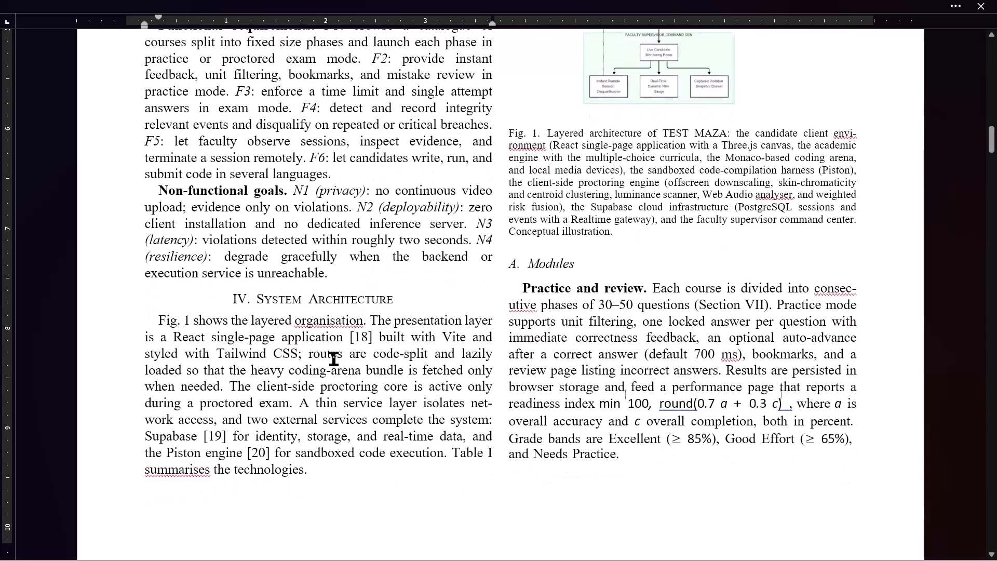
scroll(333, 358, "down", 1)
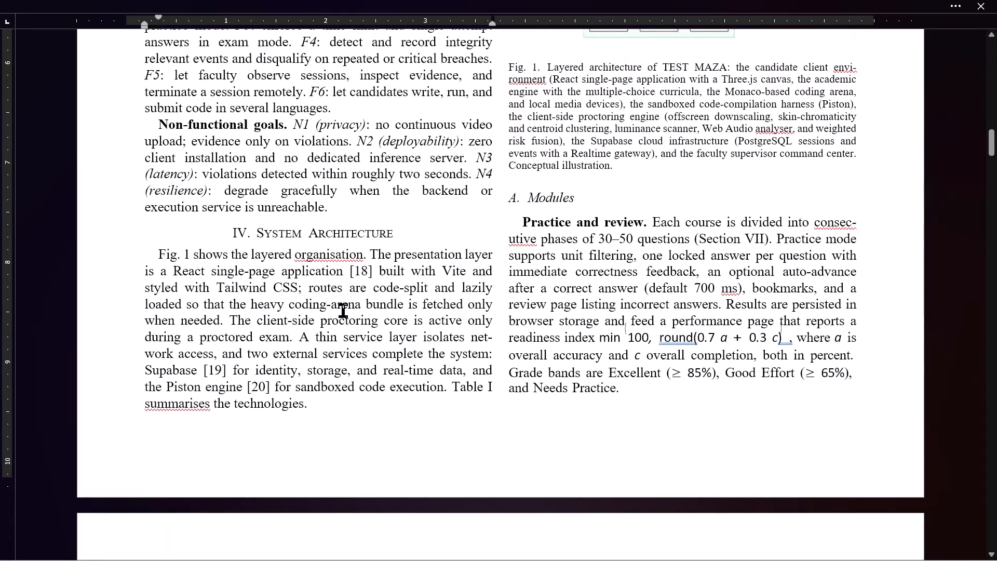
right_click(338, 253)
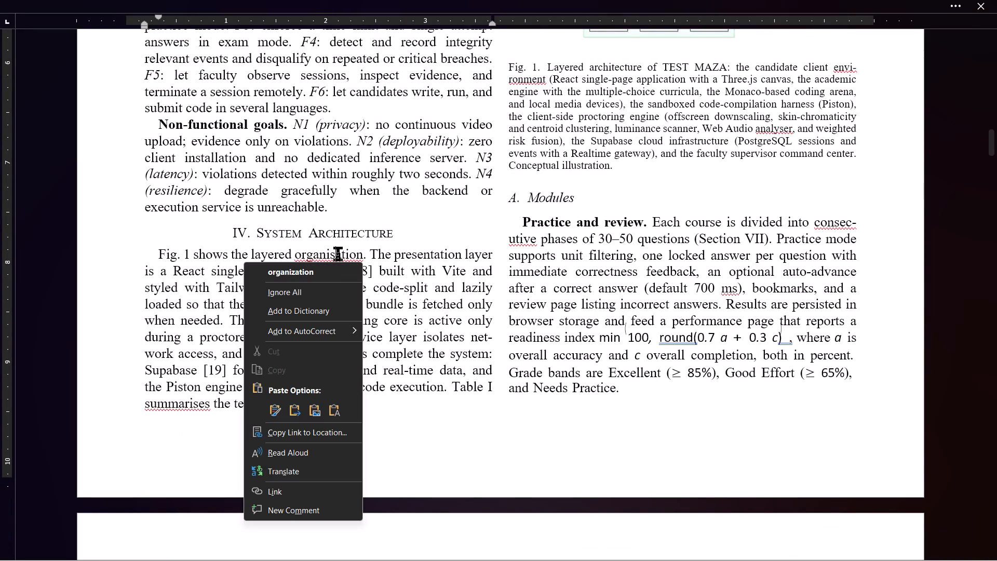
left_click(331, 265)
Replace the hyphen in "single-page" with a space in the first paragraph of the System Architecture section.
scroll(331, 265, "up", 1)
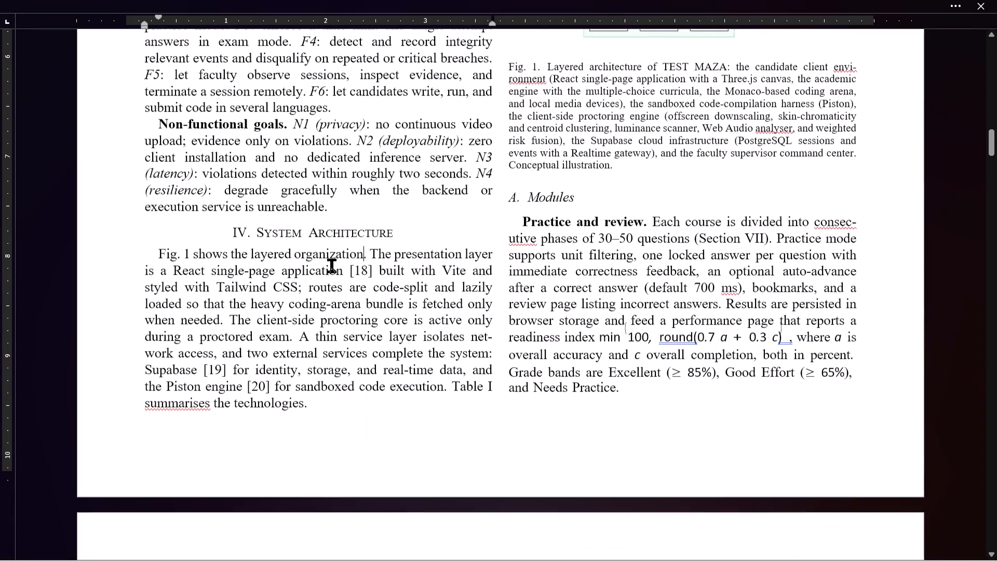
scroll(331, 265, "up", 1)
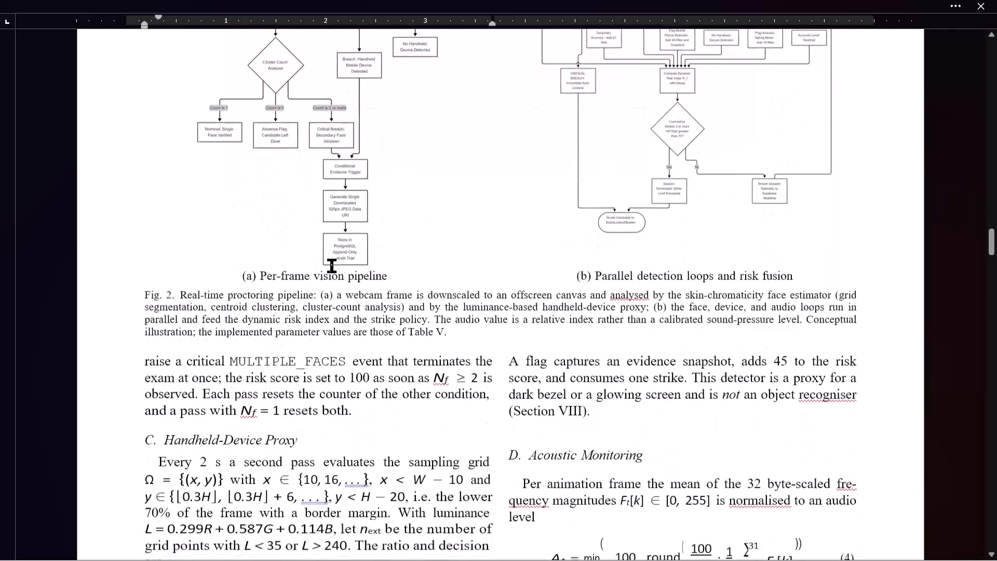
scroll(331, 265, "up", 5)
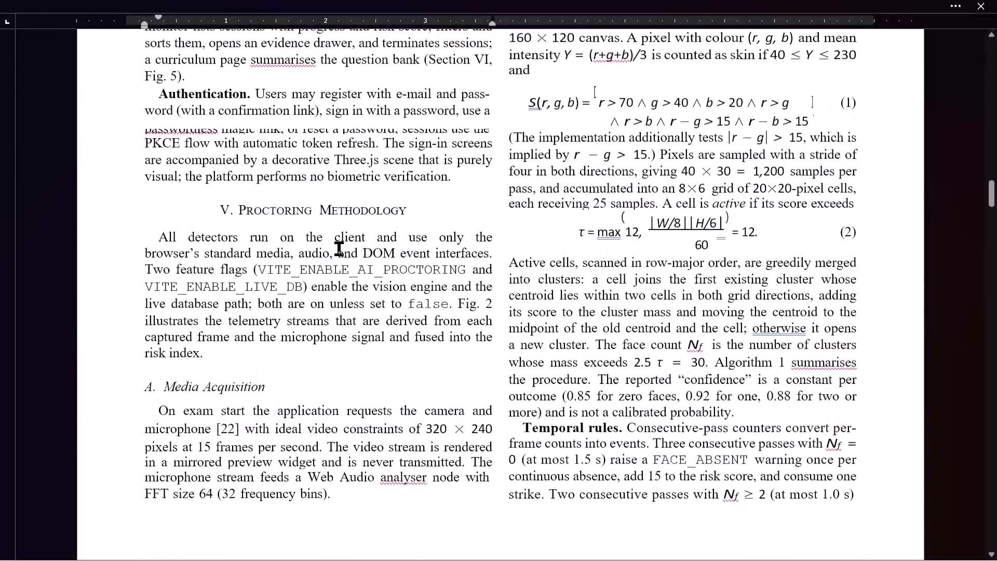
scroll(339, 248, "up", 3)
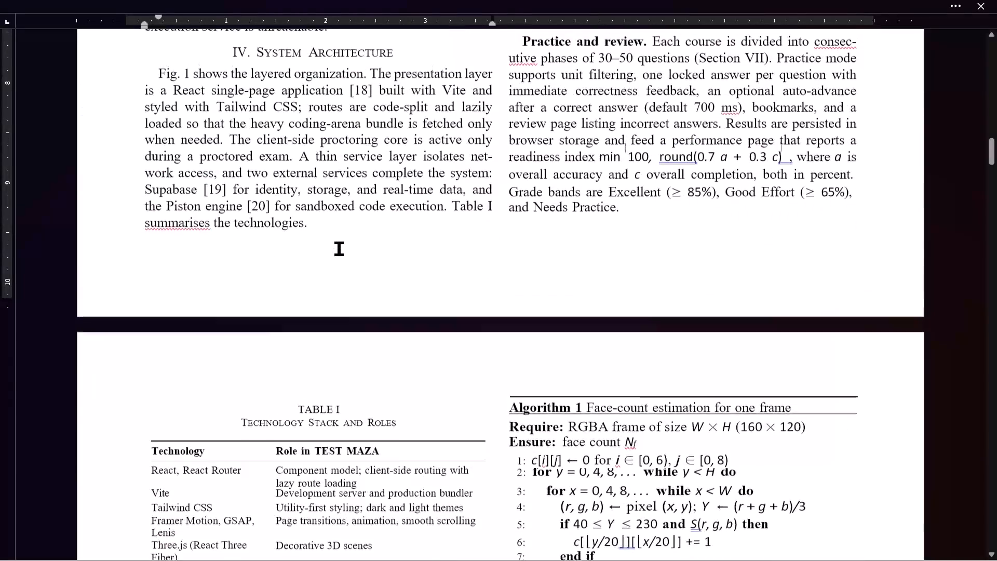
scroll(339, 248, "up", 1)
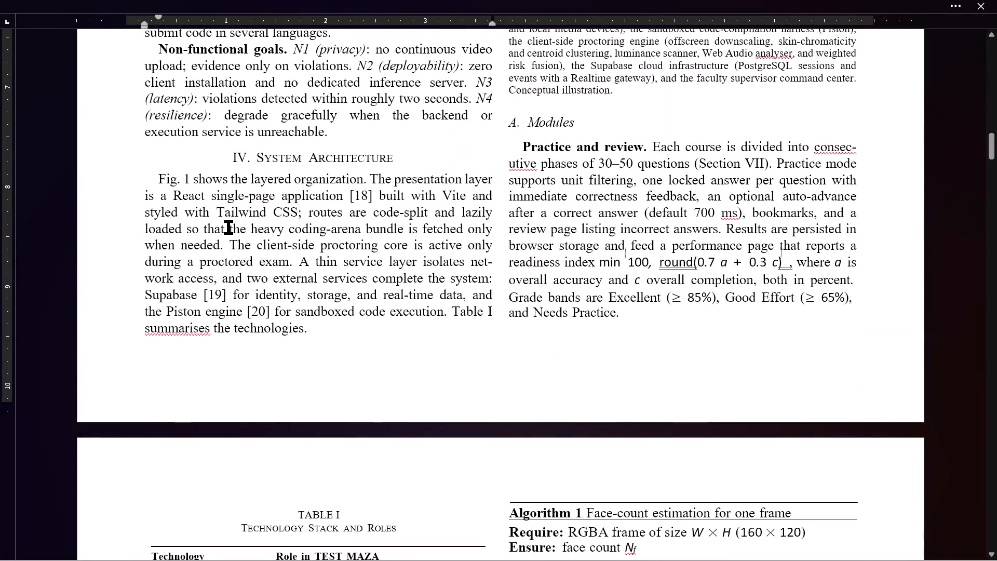
left_click(249, 198)
key("BackSpace")
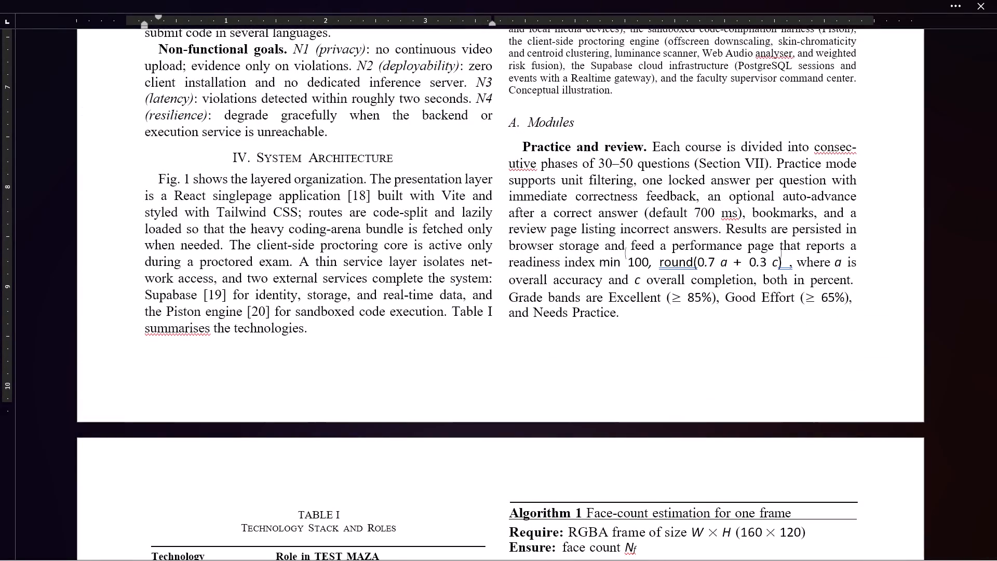
key("space")
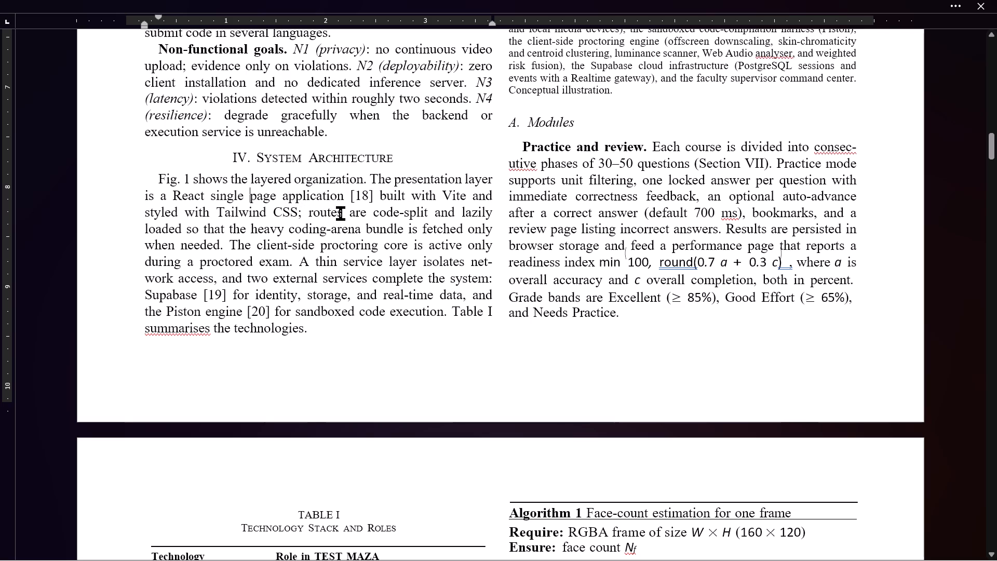
Replace the semicolon after "Tailwind CSS" with a comma in the System Architecture paragraph.
left_click(300, 212)
key("Right")
key("Left")
key("BackSpace")
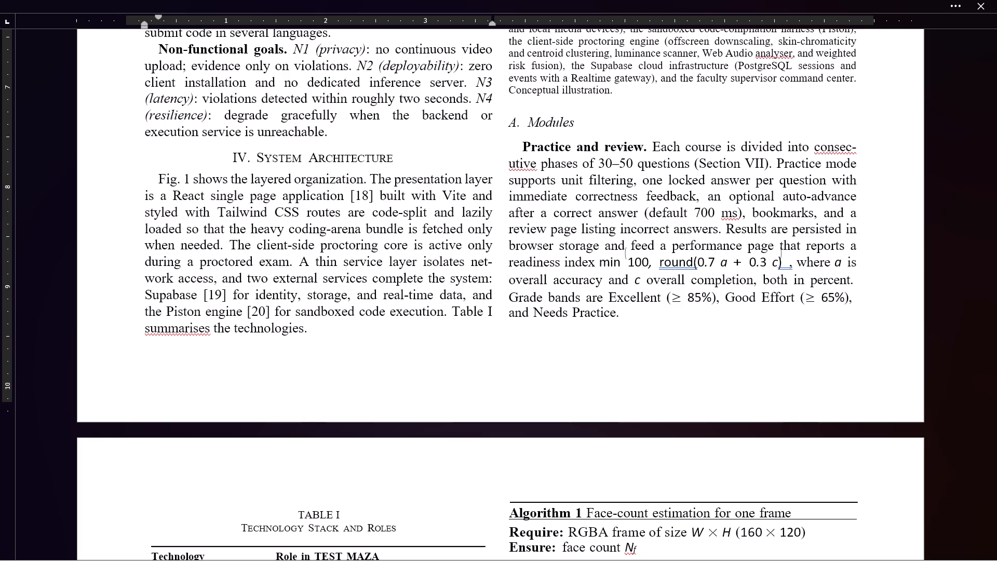
key("comma")
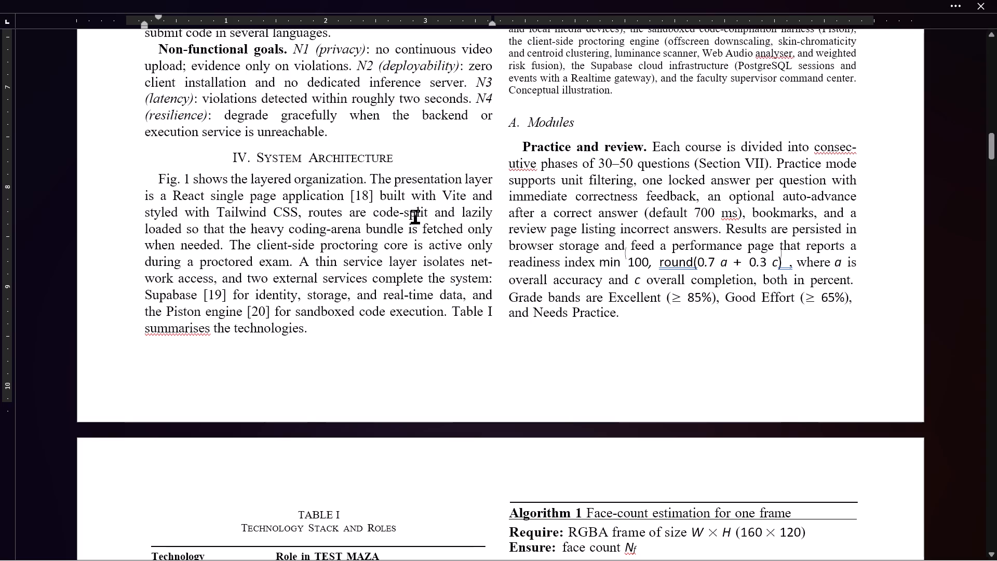
Replace the hyphens in "code-split" and "coding-arena" with spaces in the System Architecture paragraph.
left_click(406, 217)
key("BackSpace")
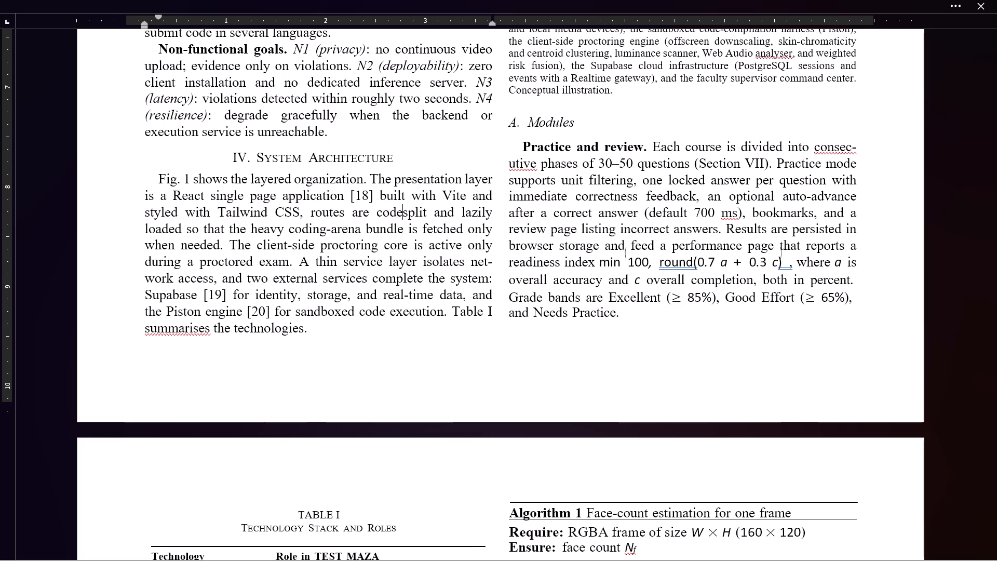
key("space")
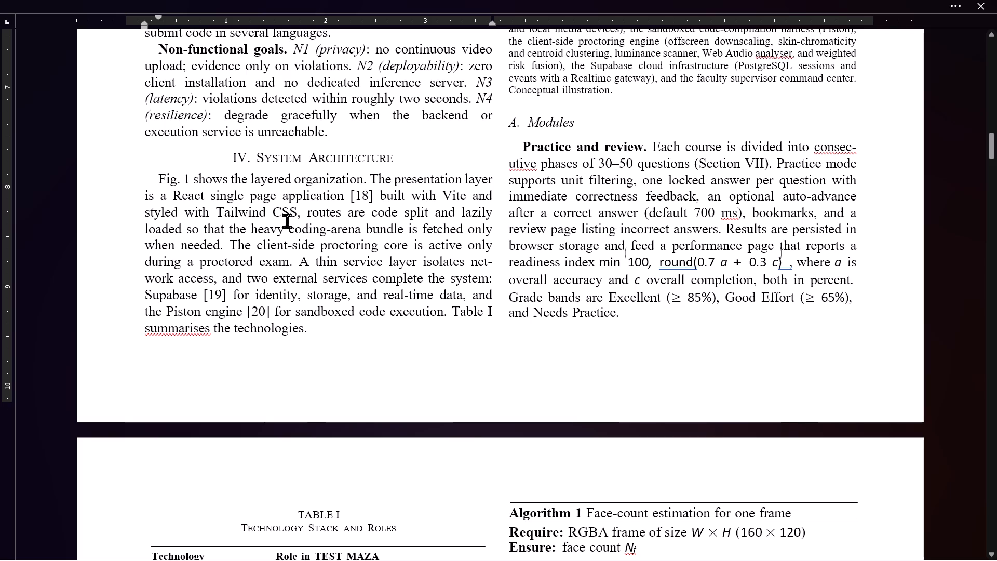
left_click(330, 231)
key("BackSpace")
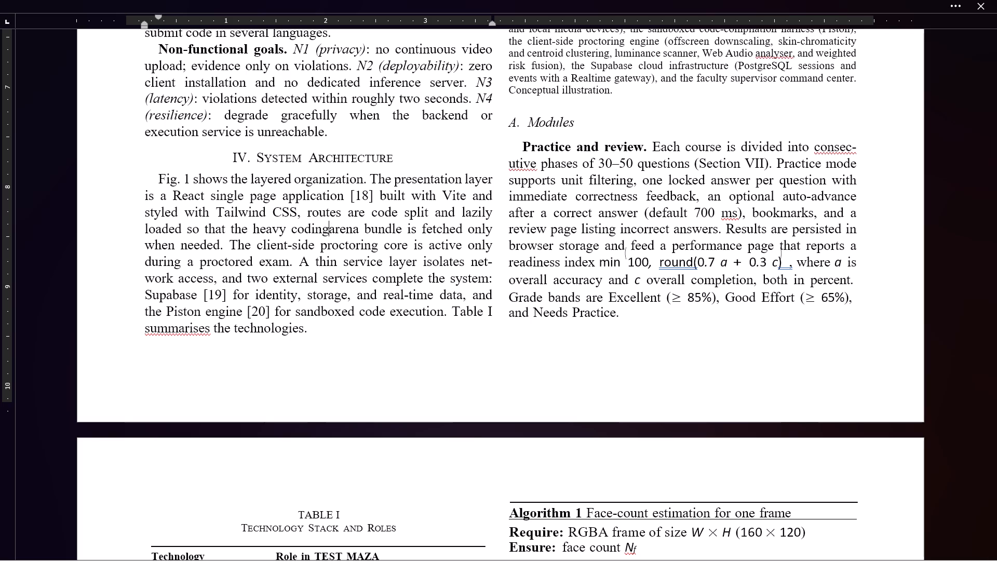
key("space")
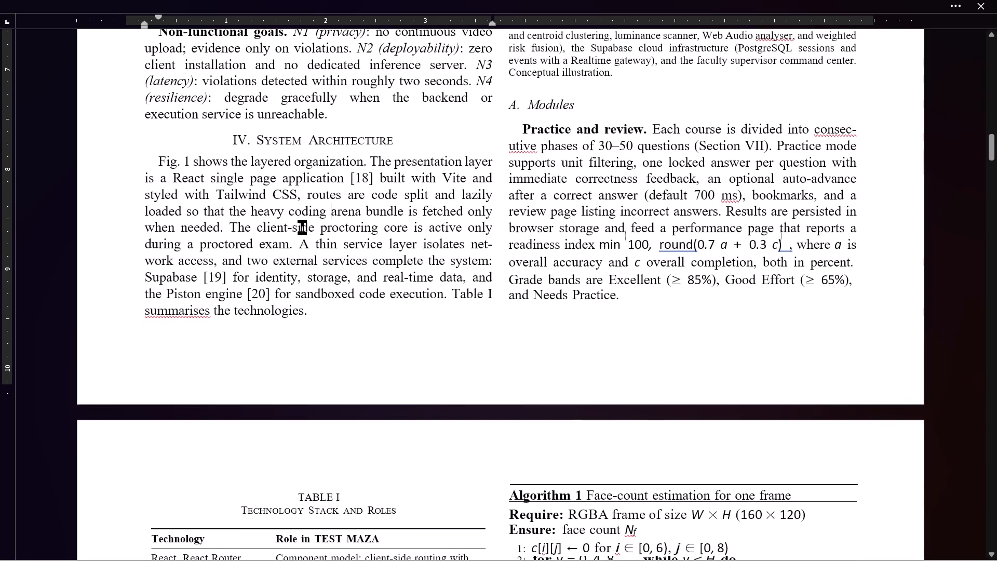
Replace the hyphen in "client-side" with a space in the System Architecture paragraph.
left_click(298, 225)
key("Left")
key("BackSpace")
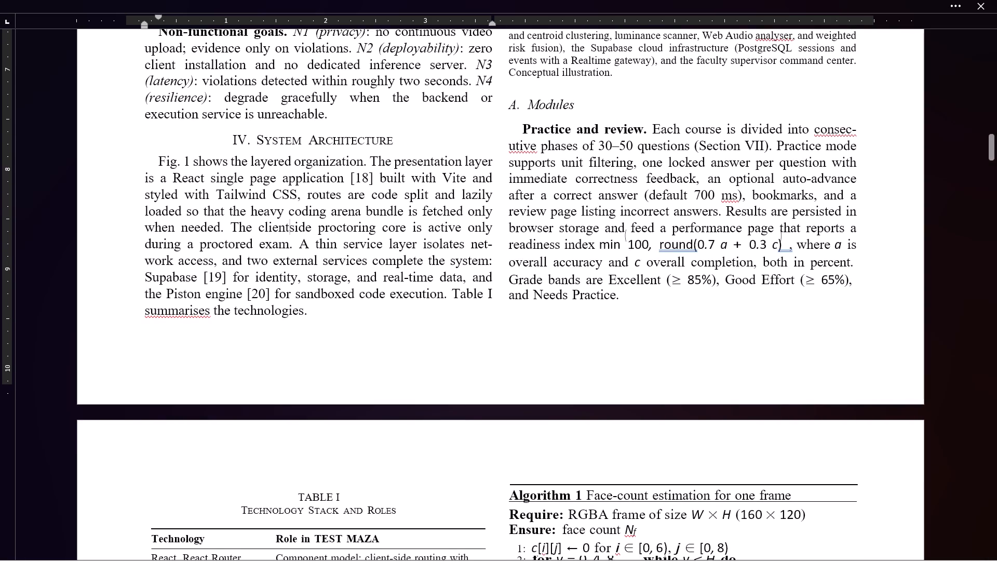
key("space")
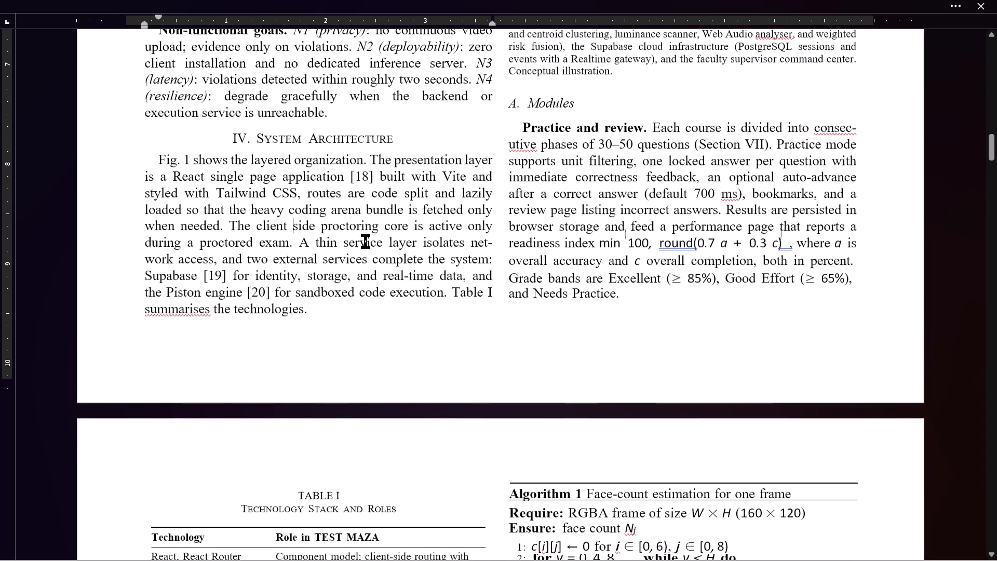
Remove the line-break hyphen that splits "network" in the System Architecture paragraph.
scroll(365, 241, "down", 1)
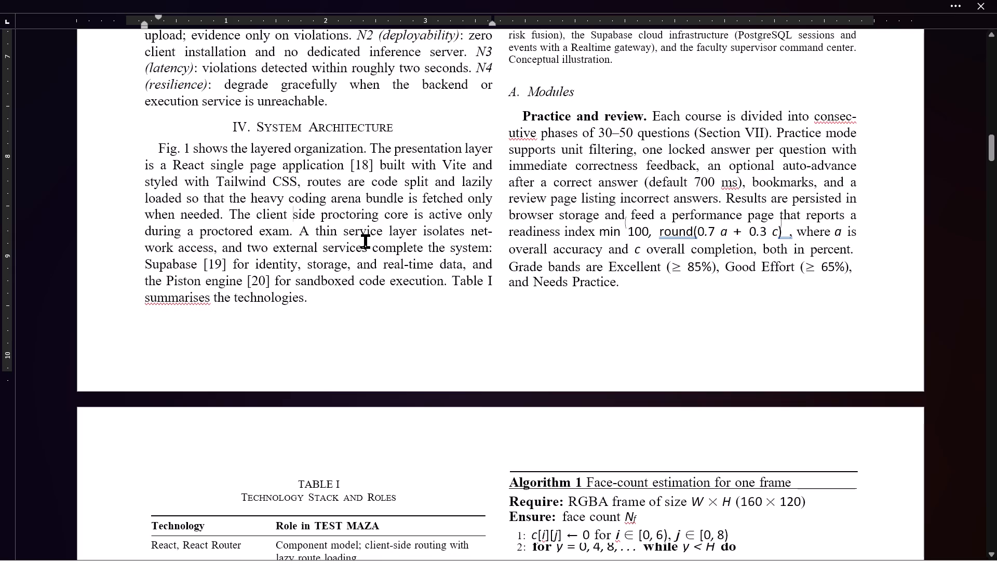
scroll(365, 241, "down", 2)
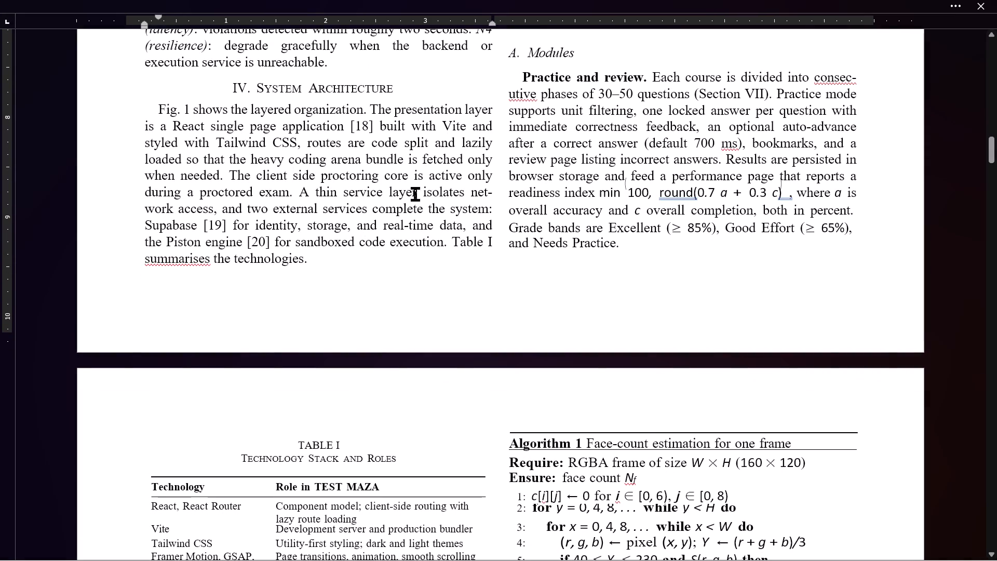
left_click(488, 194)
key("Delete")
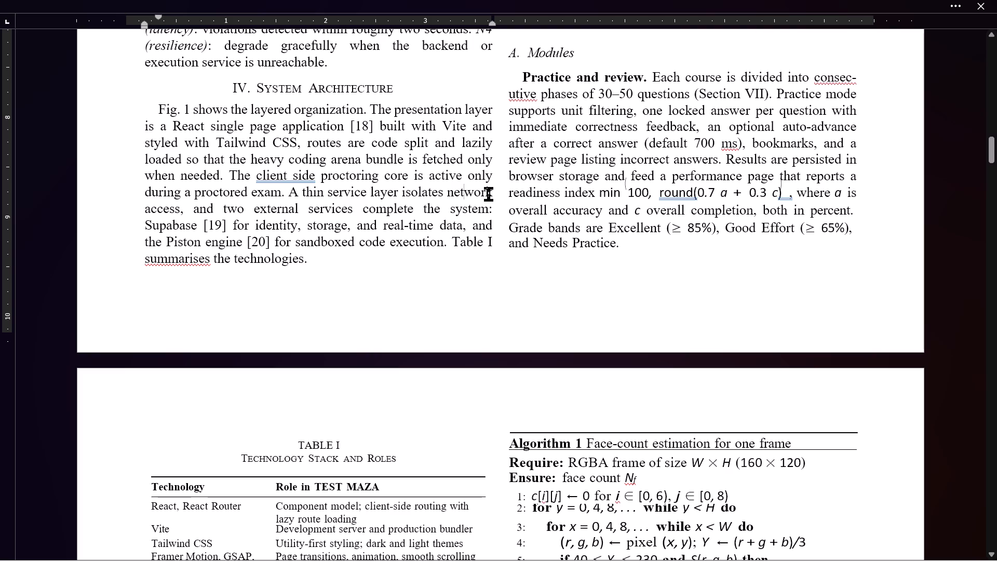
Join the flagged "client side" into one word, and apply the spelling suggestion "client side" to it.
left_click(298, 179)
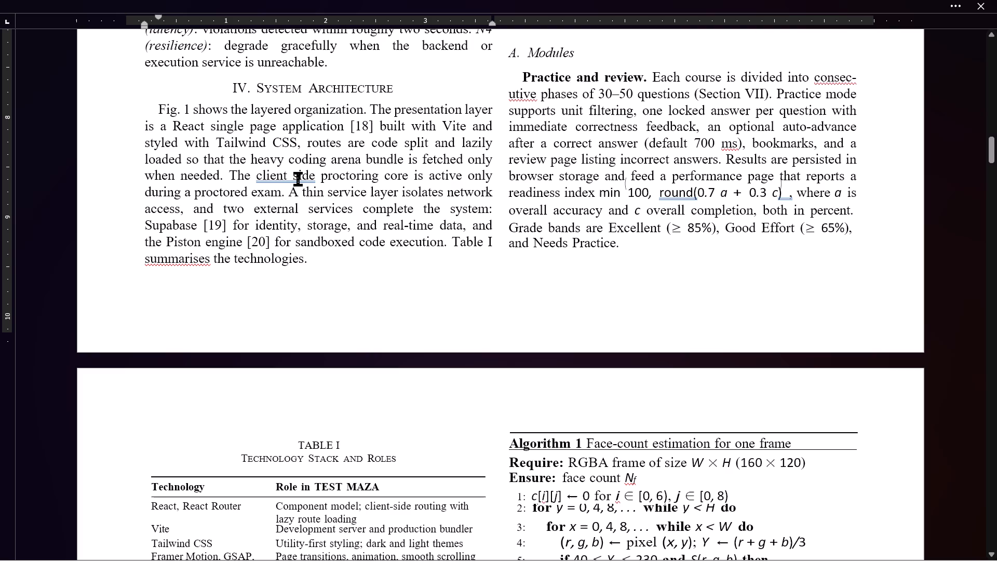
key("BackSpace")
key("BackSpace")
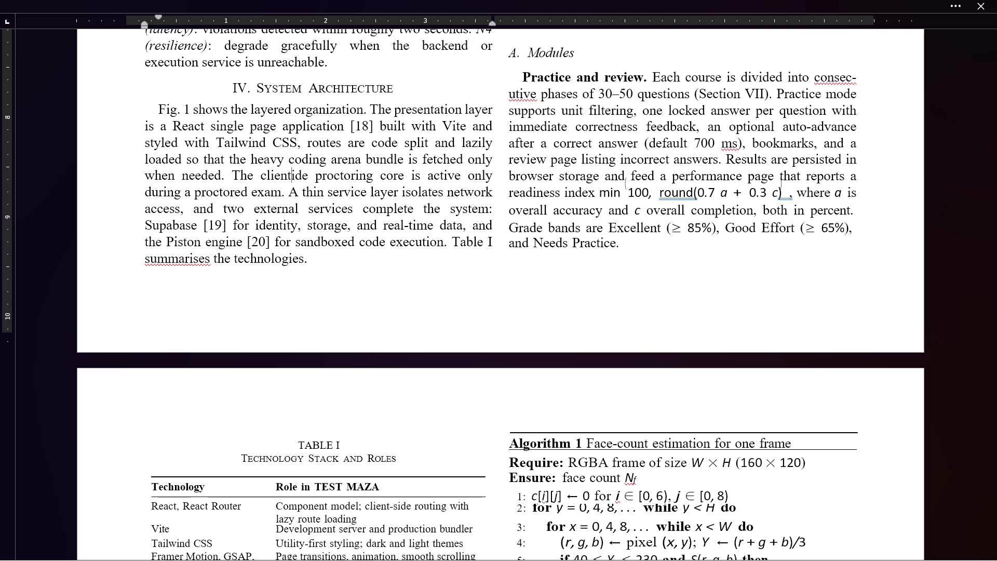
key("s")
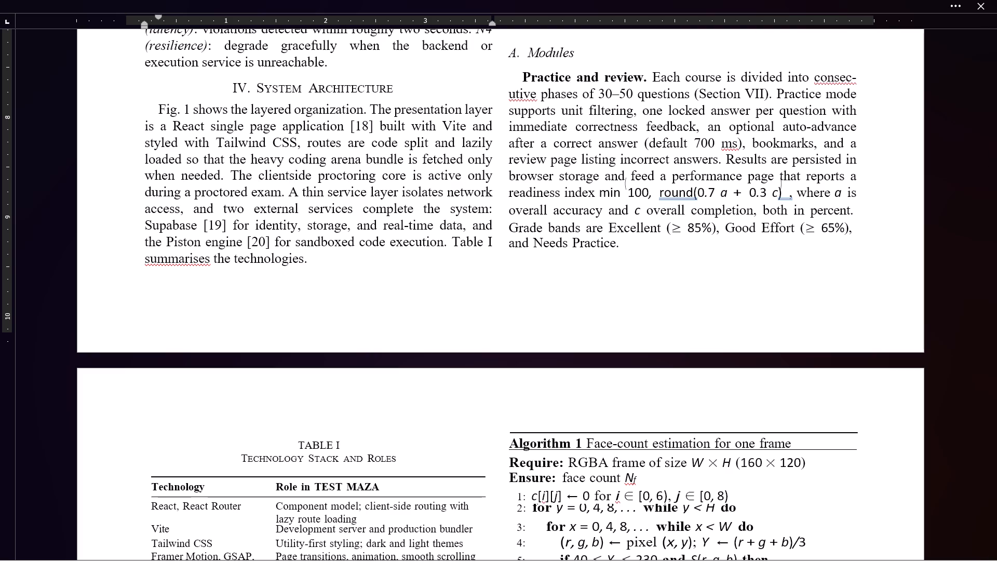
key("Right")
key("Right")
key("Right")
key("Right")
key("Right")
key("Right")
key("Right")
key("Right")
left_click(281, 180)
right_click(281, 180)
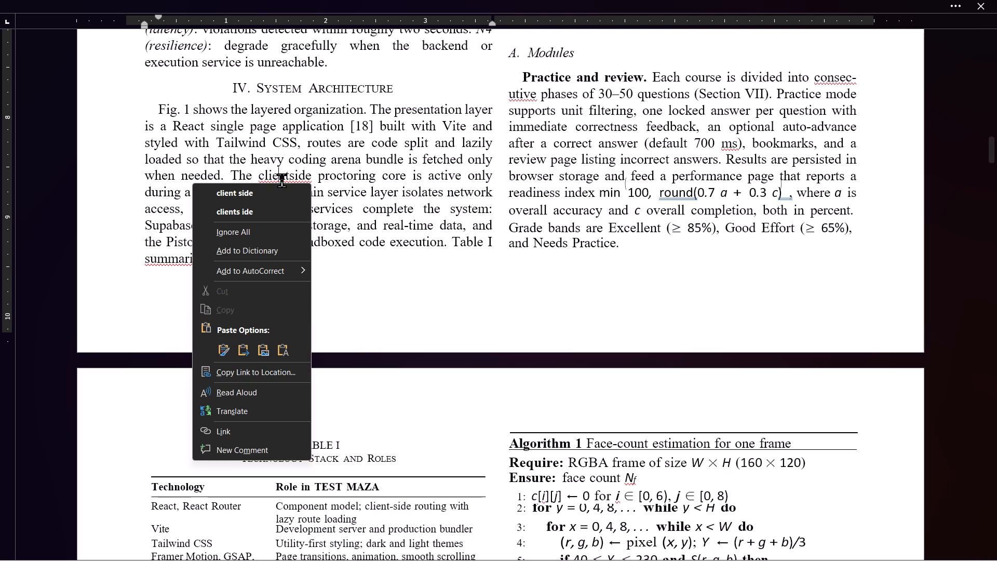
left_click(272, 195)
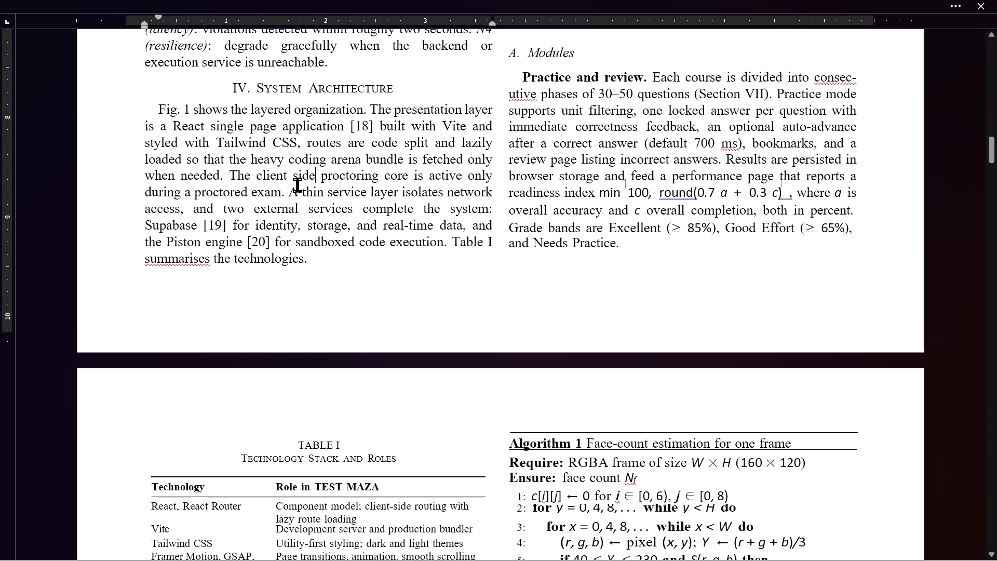
Examine the grammar checker's explanation for the flagged phrase "client side" in the System Architecture paragraph.
left_click(393, 199)
right_click(309, 183)
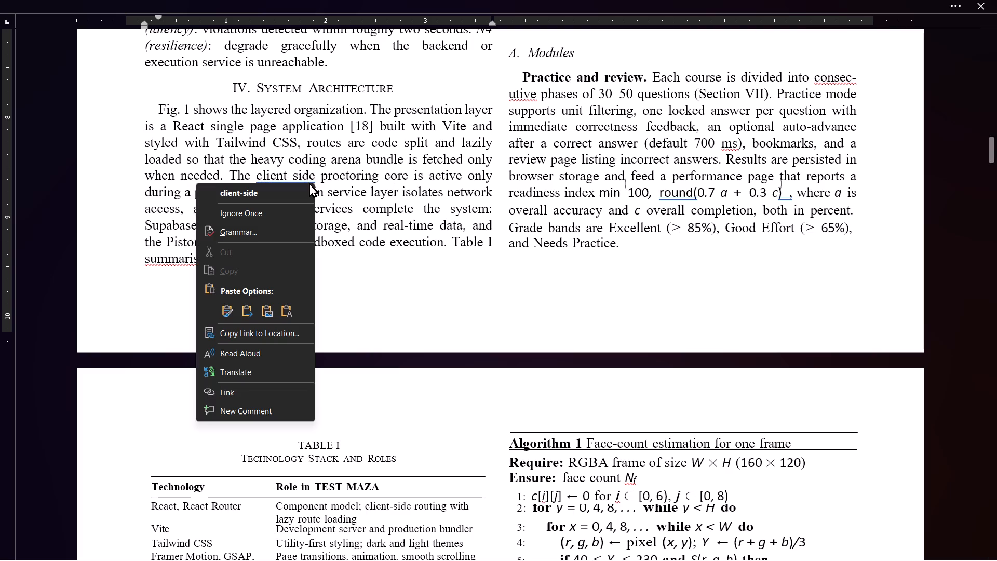
left_click(268, 229)
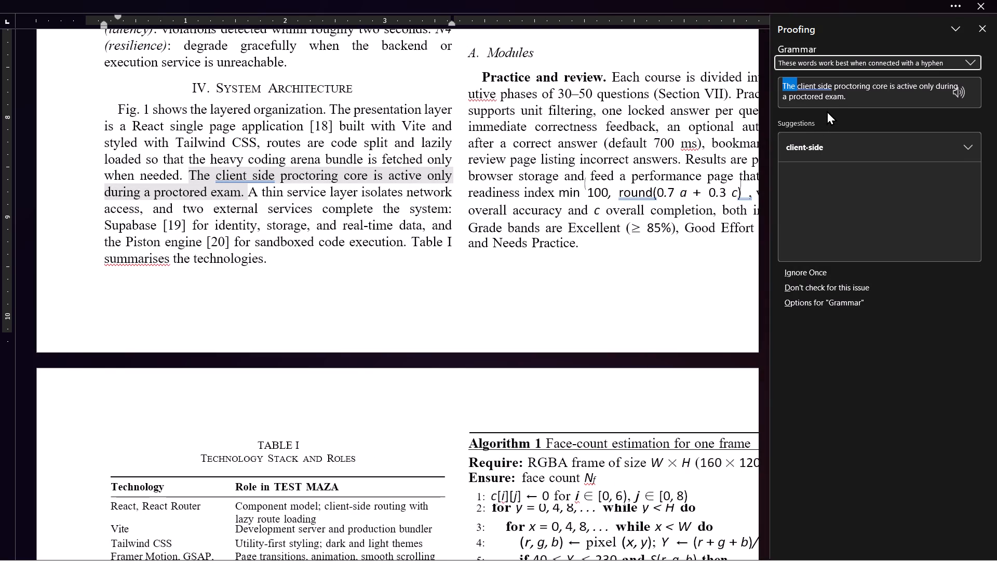
left_click_drag(835, 96, 854, 95)
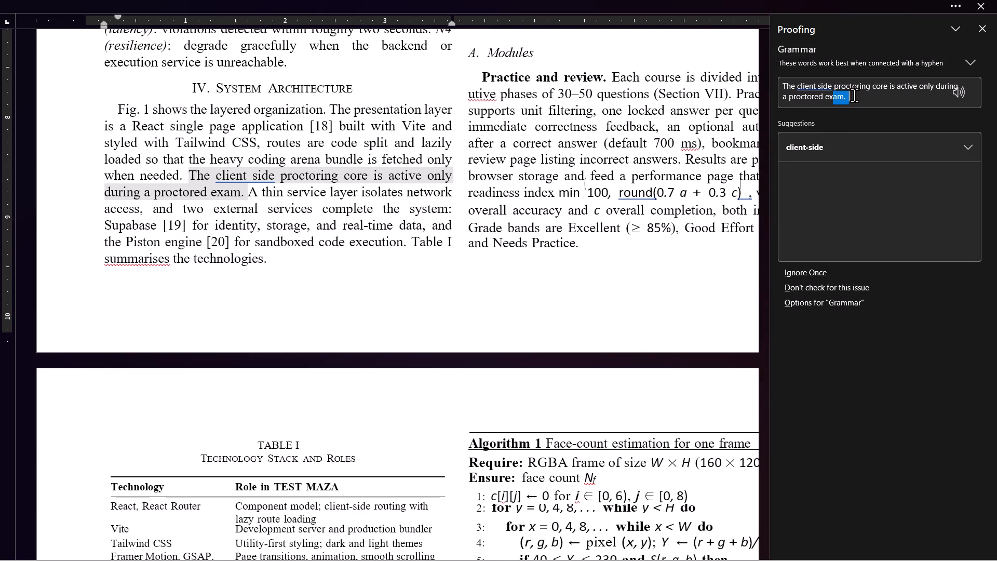
left_click_drag(854, 95, 897, 94)
left_click_drag(793, 58, 854, 53)
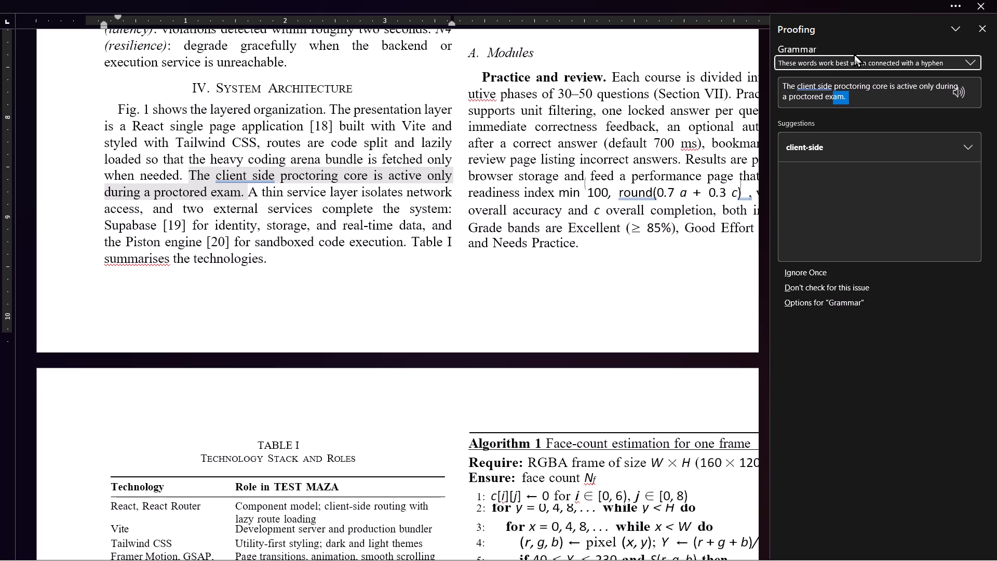
left_click_drag(854, 53, 877, 52)
left_click(877, 52)
left_click(885, 62)
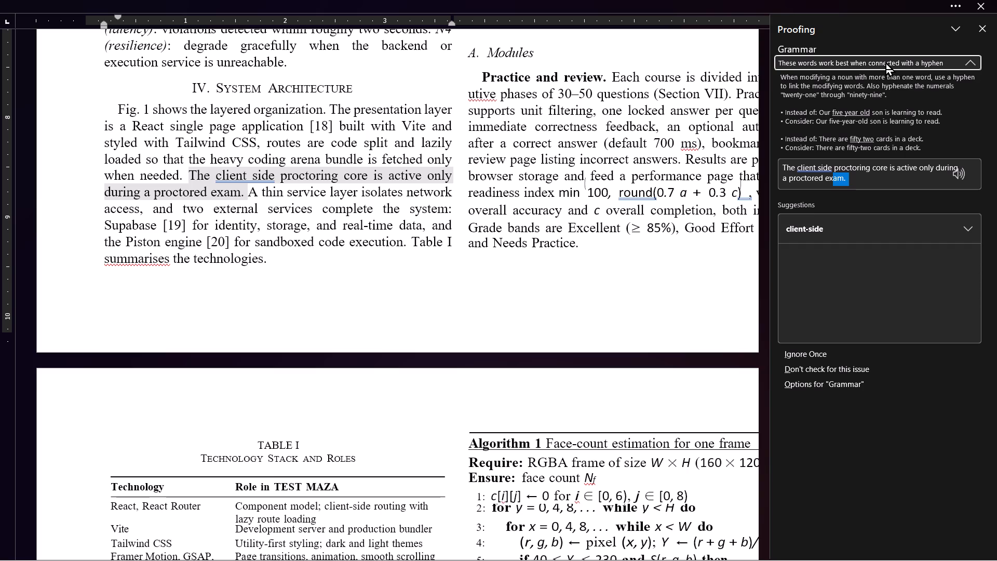
left_click(885, 62)
left_click(885, 62)
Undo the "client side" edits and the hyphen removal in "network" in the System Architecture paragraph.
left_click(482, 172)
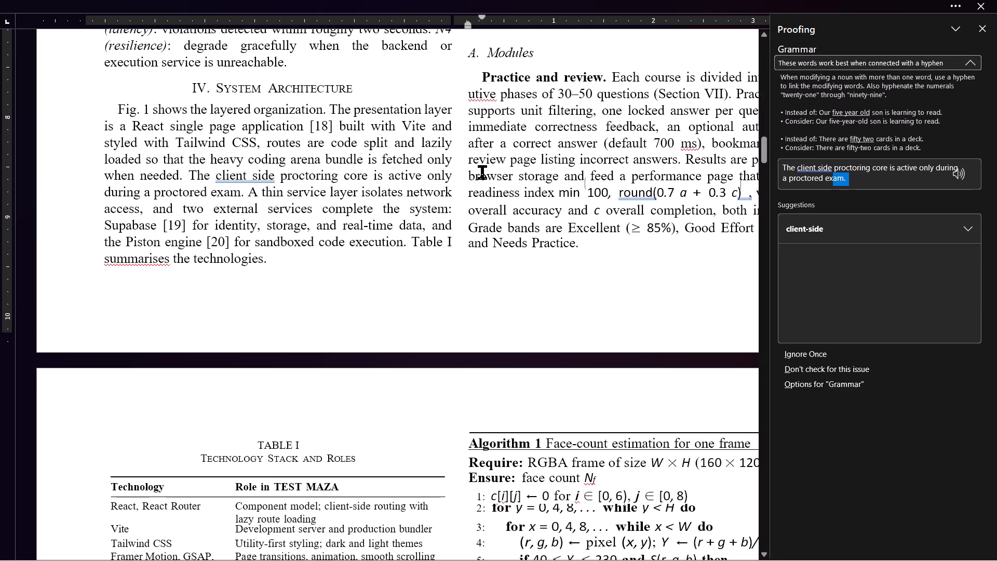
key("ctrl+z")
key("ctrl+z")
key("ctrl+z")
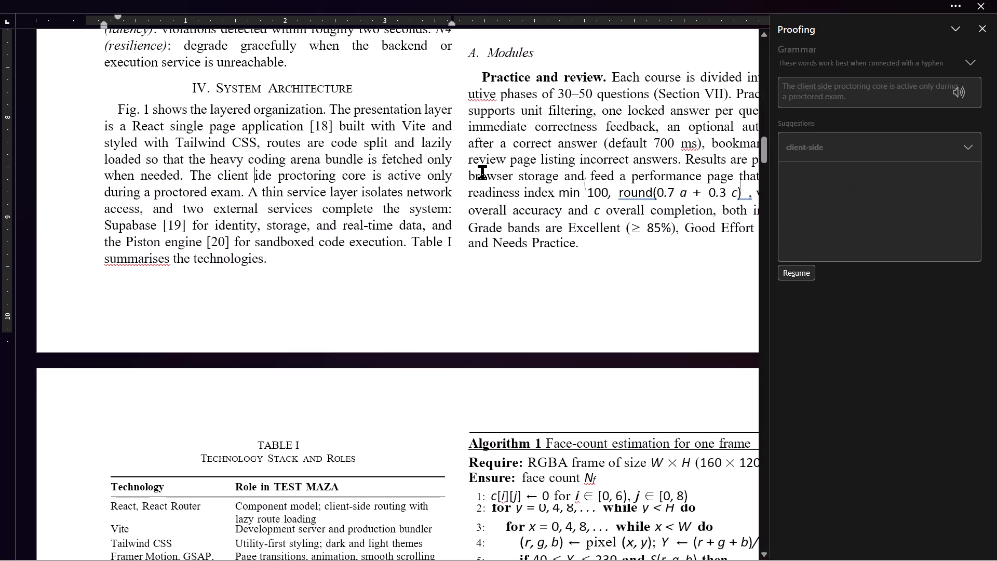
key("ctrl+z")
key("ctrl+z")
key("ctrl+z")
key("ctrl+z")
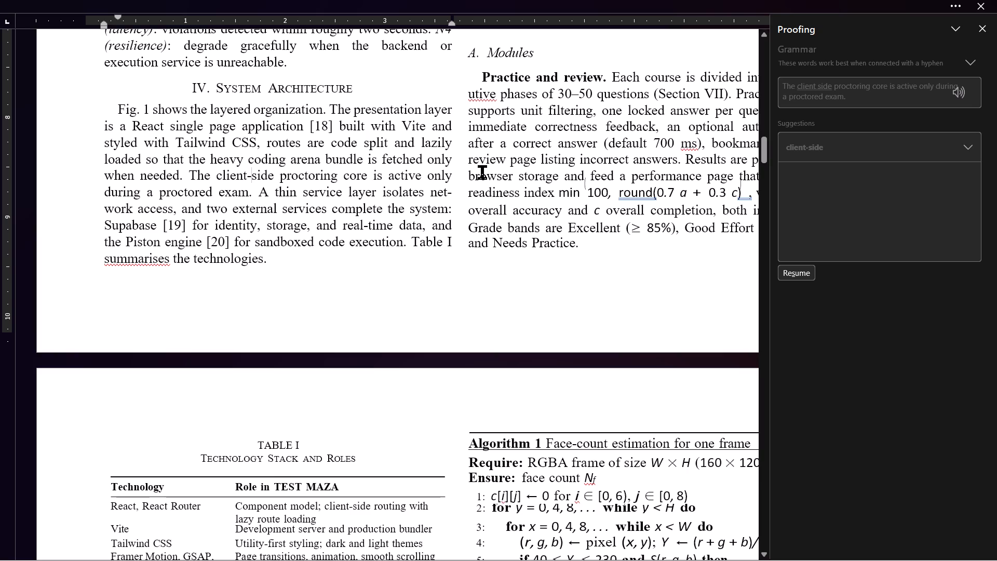
Look back over the paper from the title page through Requirements and Design Goals for other grammar flags.
scroll(482, 172, "up", 2)
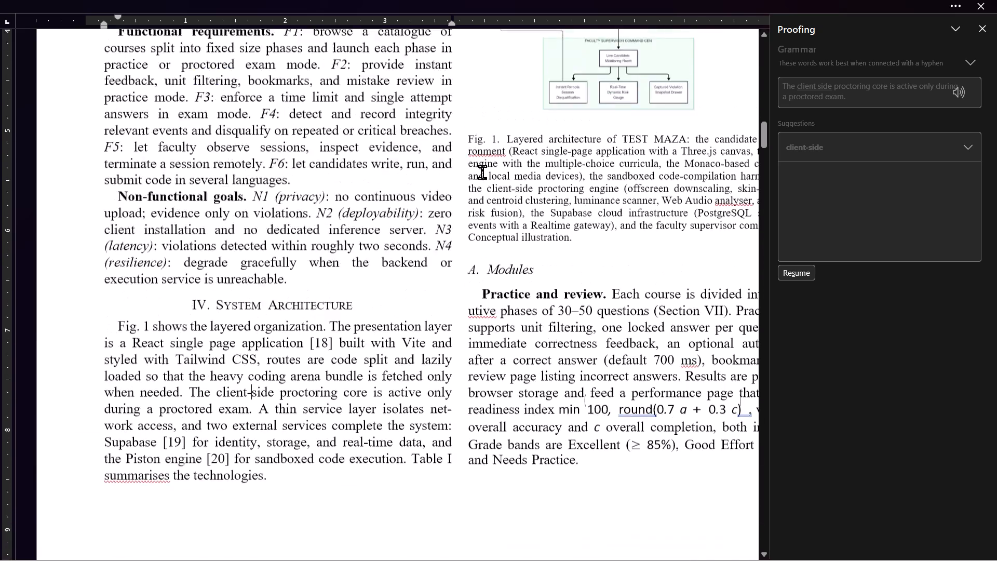
scroll(482, 172, "up", 5)
scroll(482, 172, "down", 1)
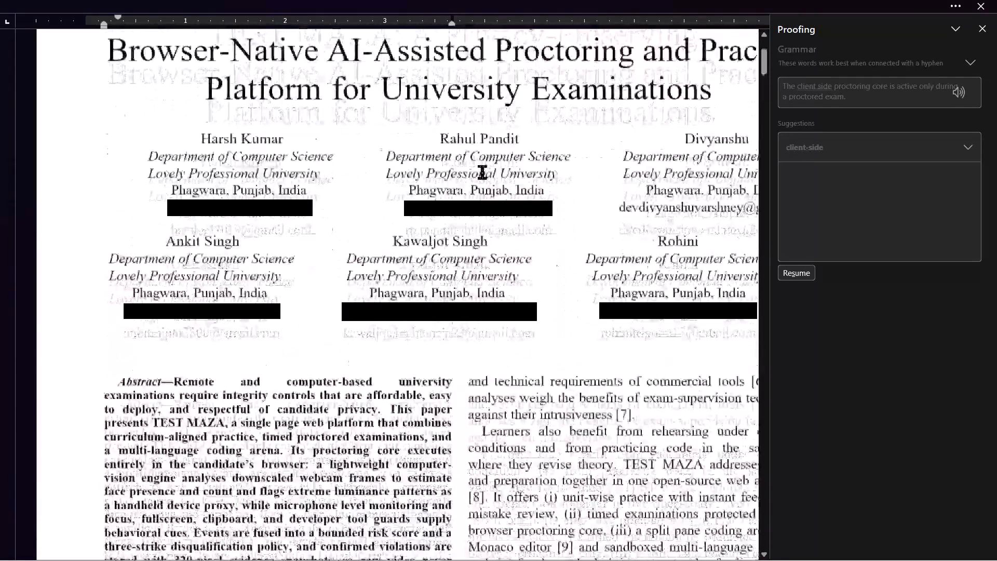
scroll(482, 172, "down", 2)
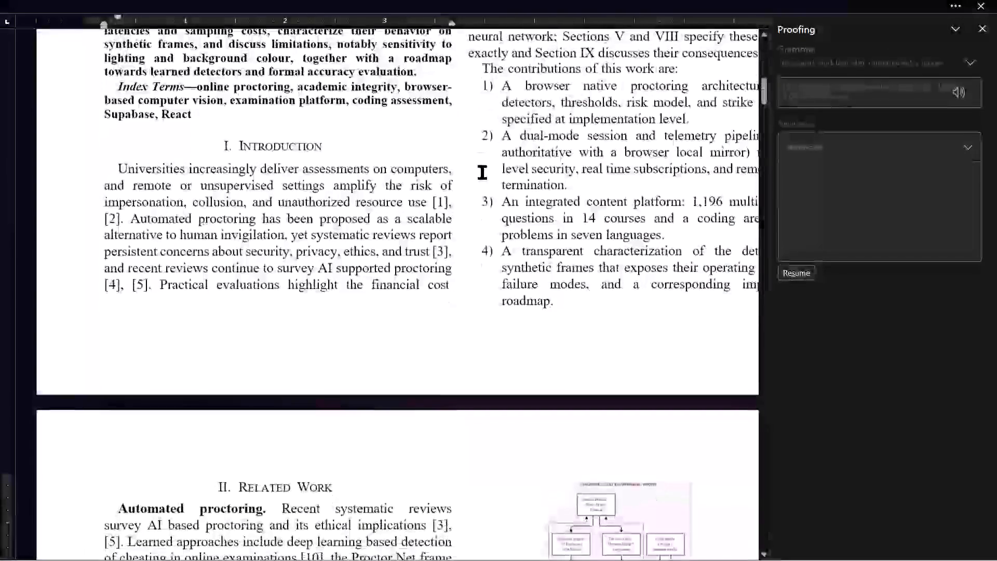
scroll(482, 172, "down", 4)
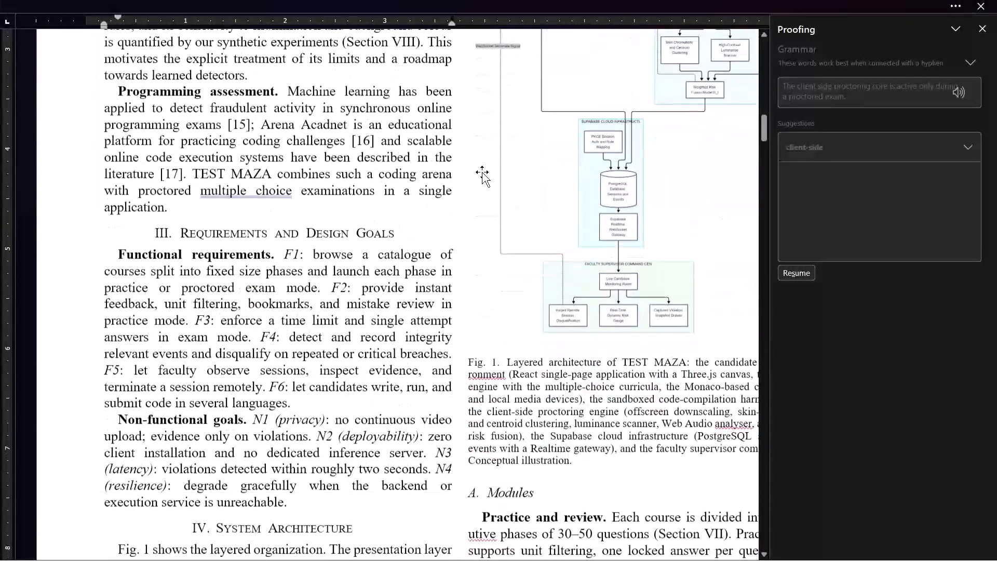
scroll(482, 172, "up", 1)
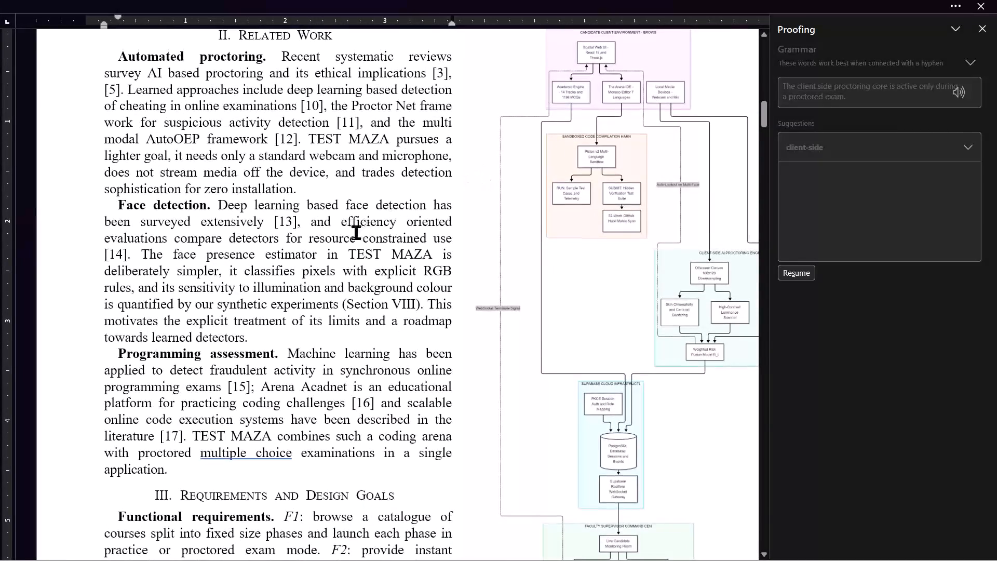
scroll(369, 291, "down", 1)
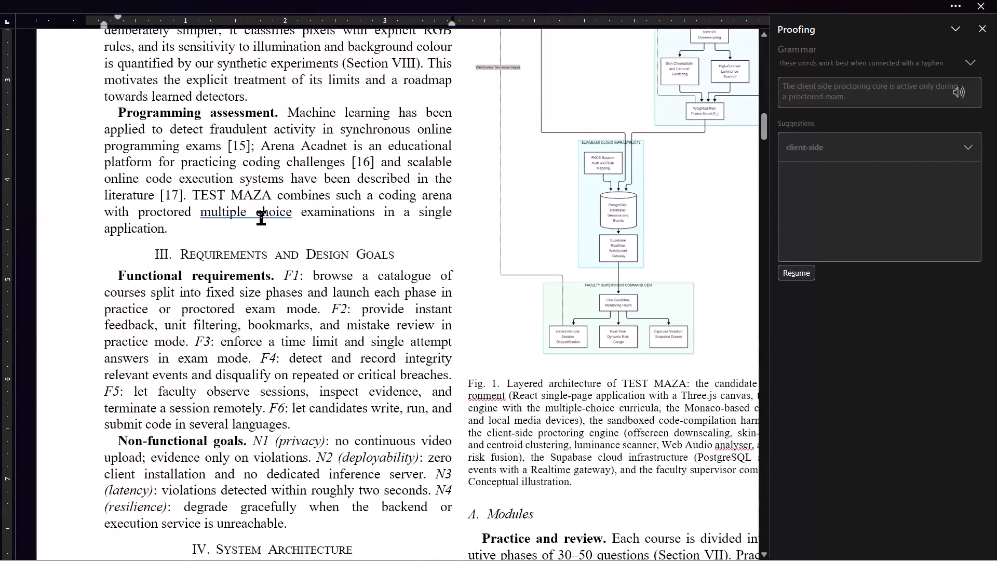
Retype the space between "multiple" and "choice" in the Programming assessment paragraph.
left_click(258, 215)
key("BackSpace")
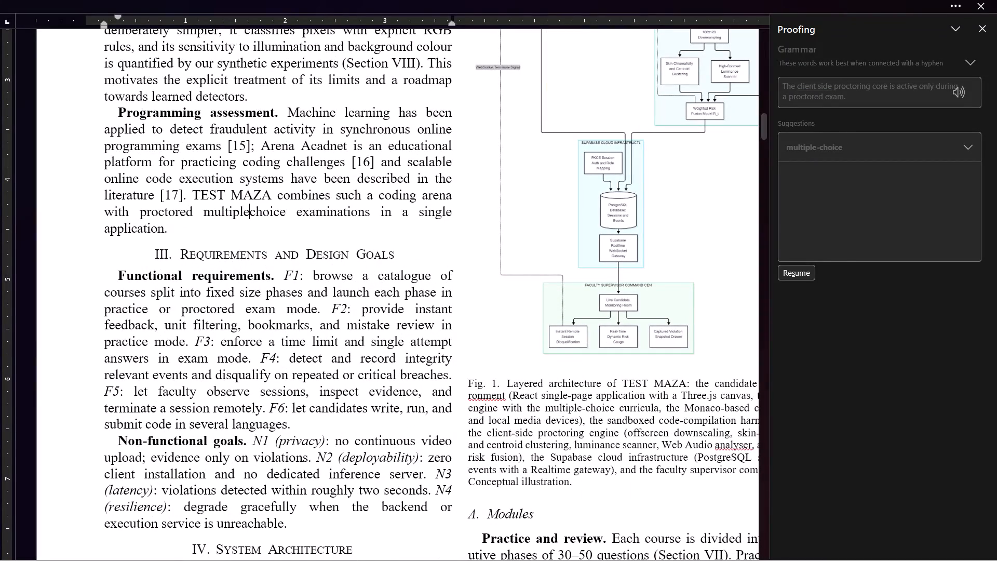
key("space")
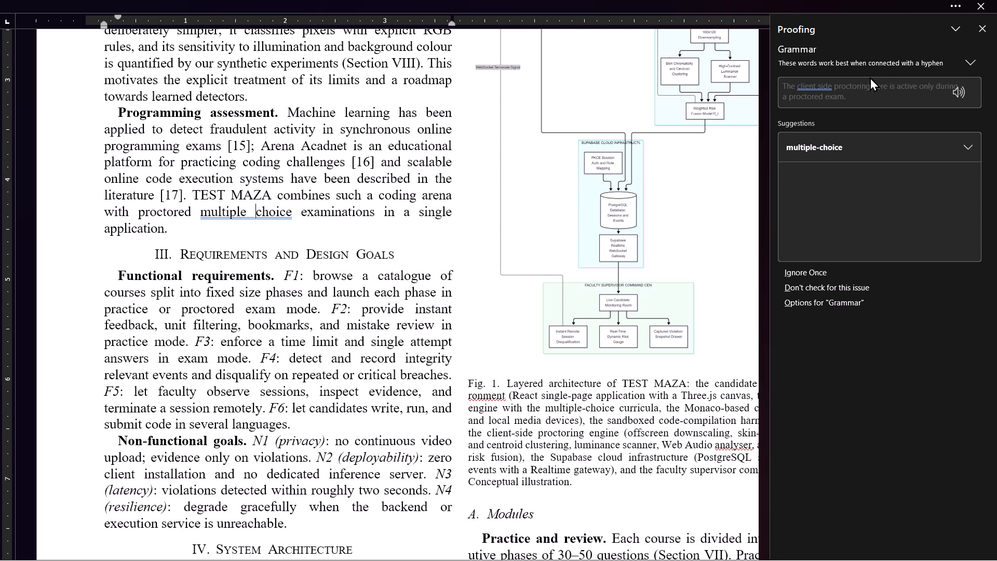
Replace "multiple choice" with "MCQs" in the last sentence of the Programming assessment paragraph.
left_click(247, 219)
key("Right")
key("Right")
key("Right")
key("Right")
key("Right")
key("Right")
key("Right")
key("ctrl+BackSpace")
key("ctrl+BackSpace")
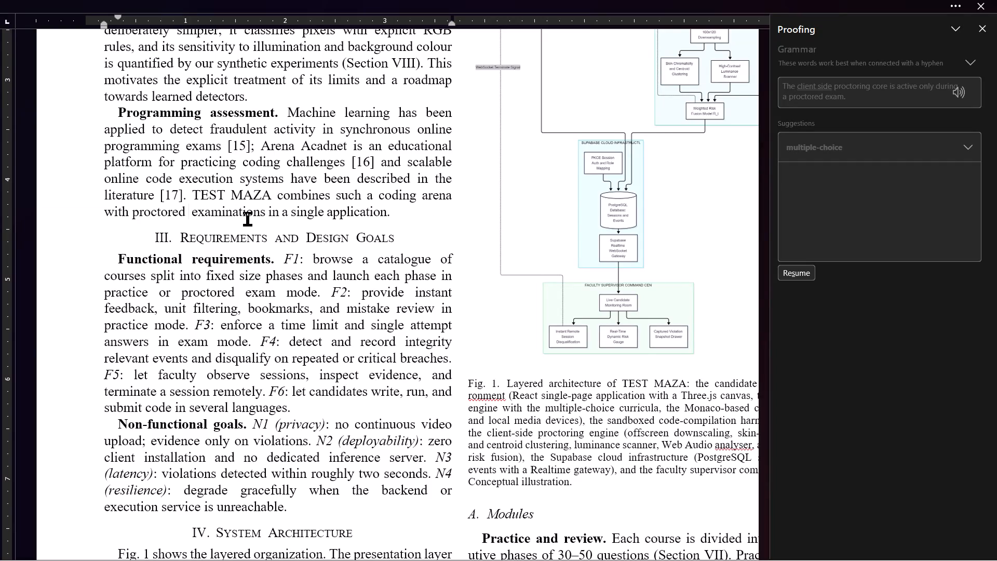
key("m")
type("CQ")
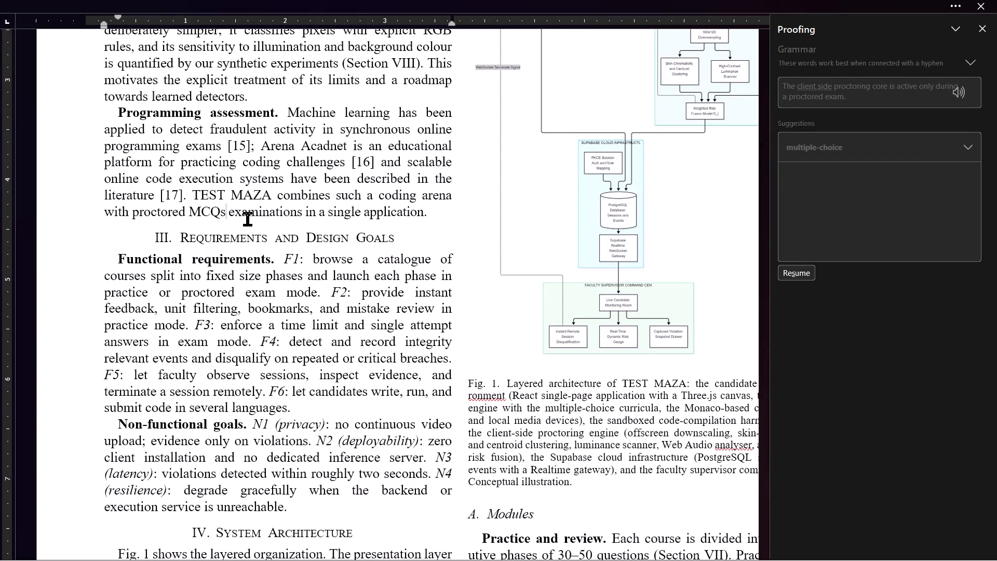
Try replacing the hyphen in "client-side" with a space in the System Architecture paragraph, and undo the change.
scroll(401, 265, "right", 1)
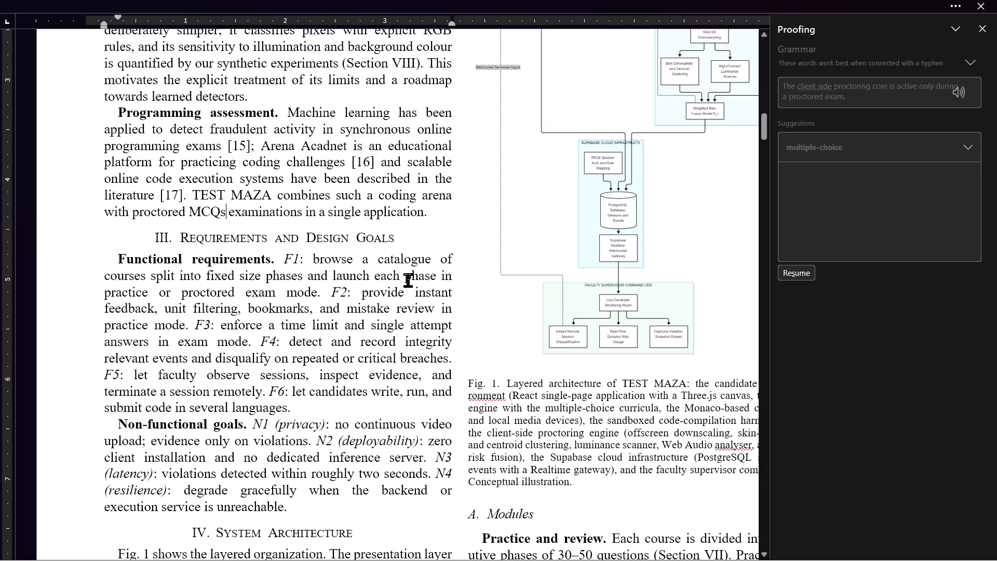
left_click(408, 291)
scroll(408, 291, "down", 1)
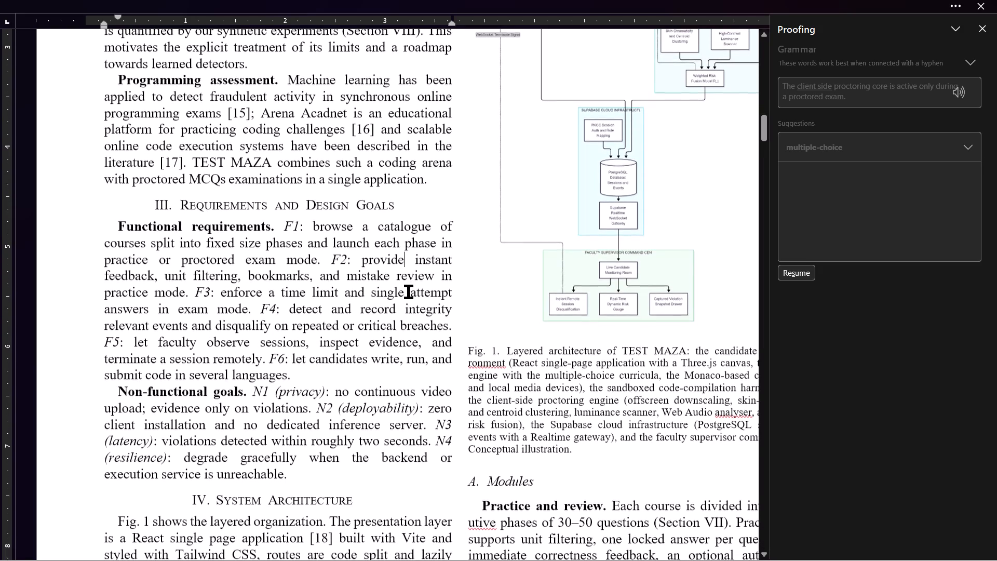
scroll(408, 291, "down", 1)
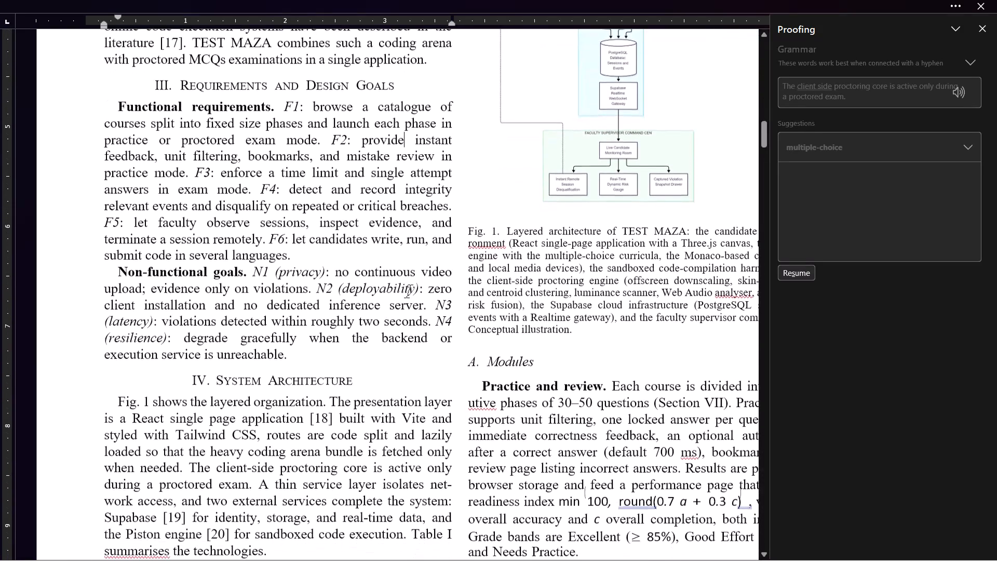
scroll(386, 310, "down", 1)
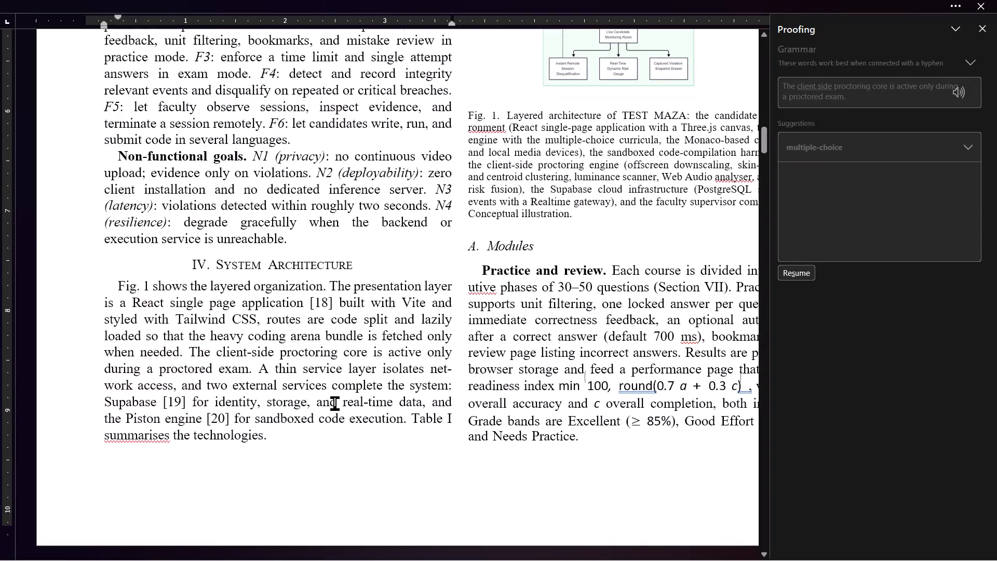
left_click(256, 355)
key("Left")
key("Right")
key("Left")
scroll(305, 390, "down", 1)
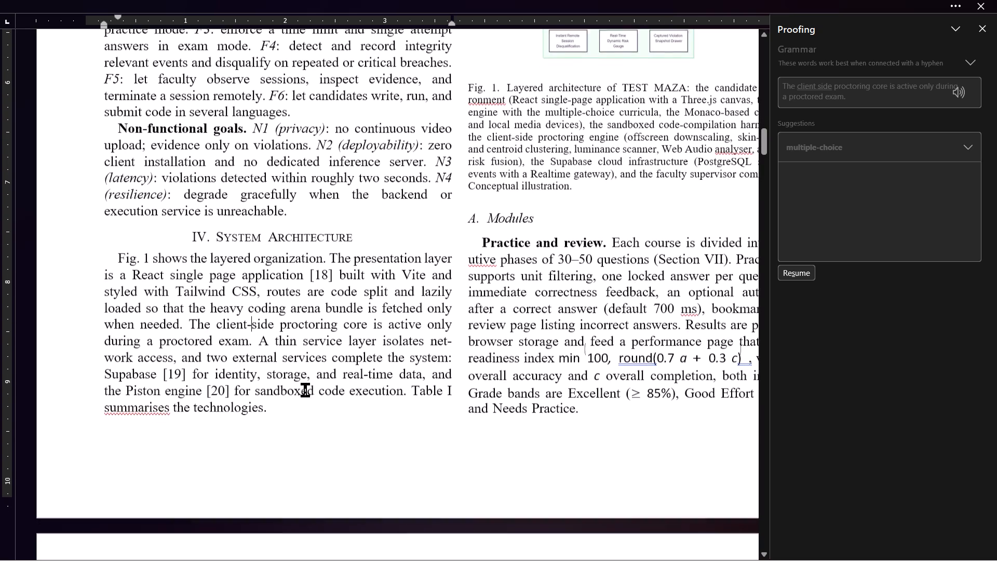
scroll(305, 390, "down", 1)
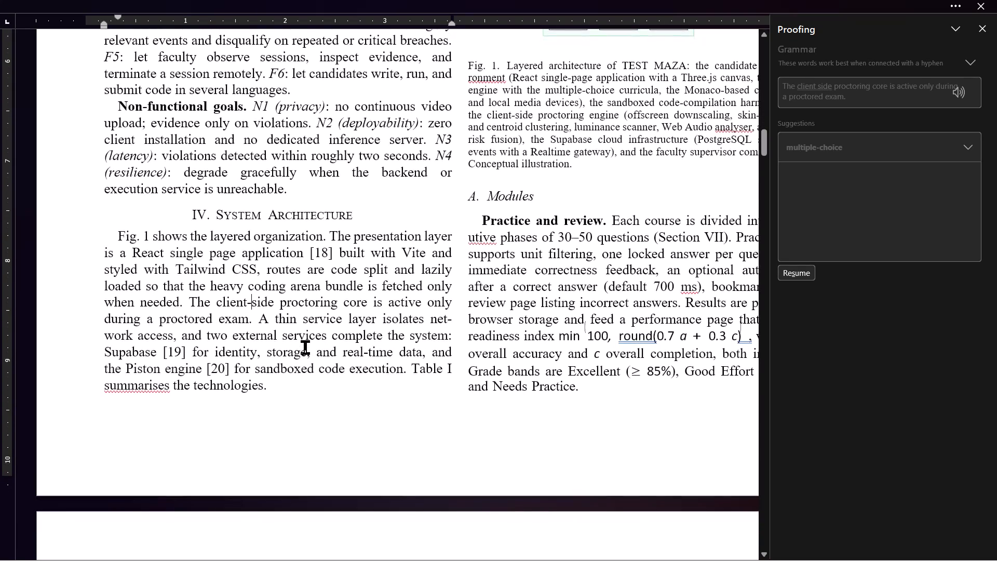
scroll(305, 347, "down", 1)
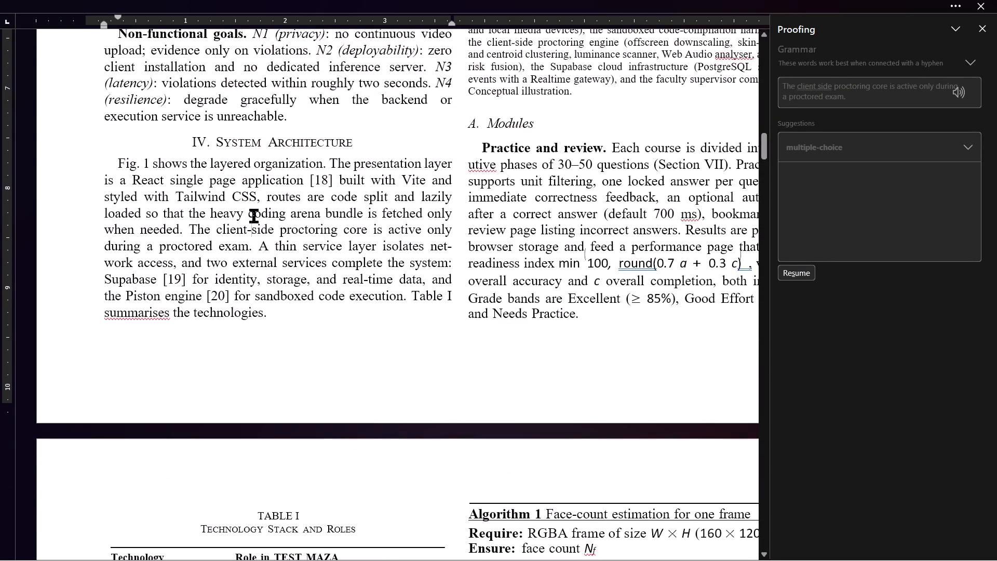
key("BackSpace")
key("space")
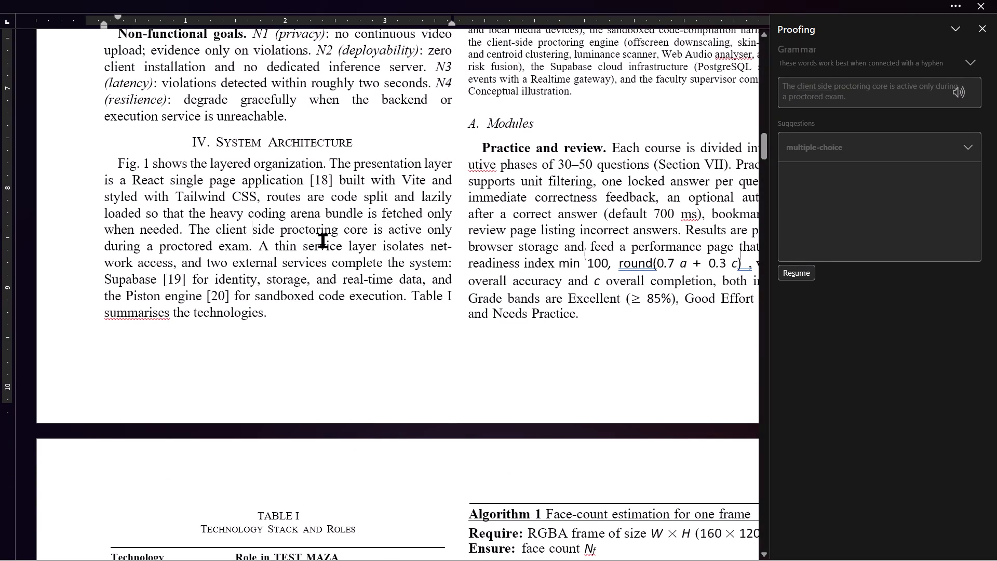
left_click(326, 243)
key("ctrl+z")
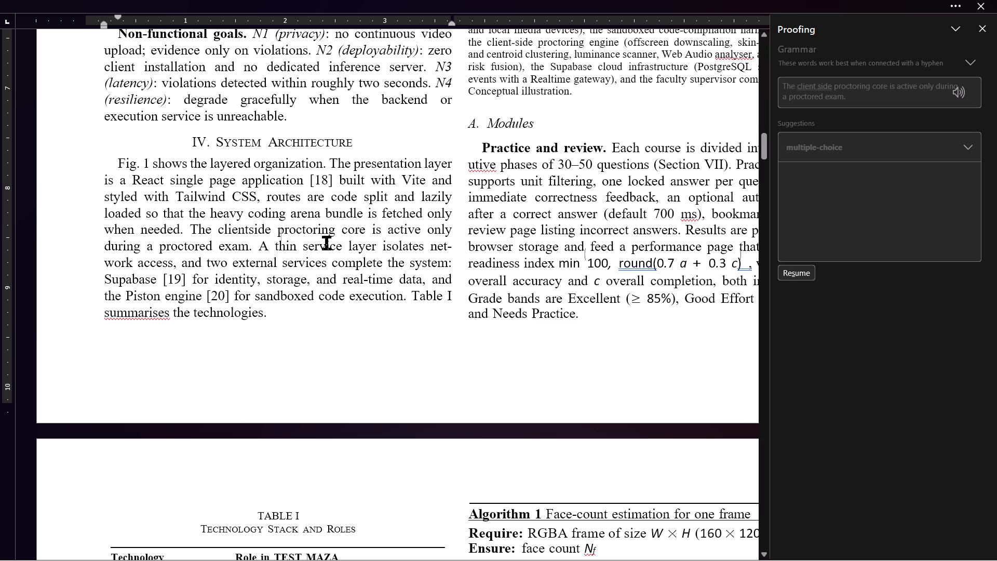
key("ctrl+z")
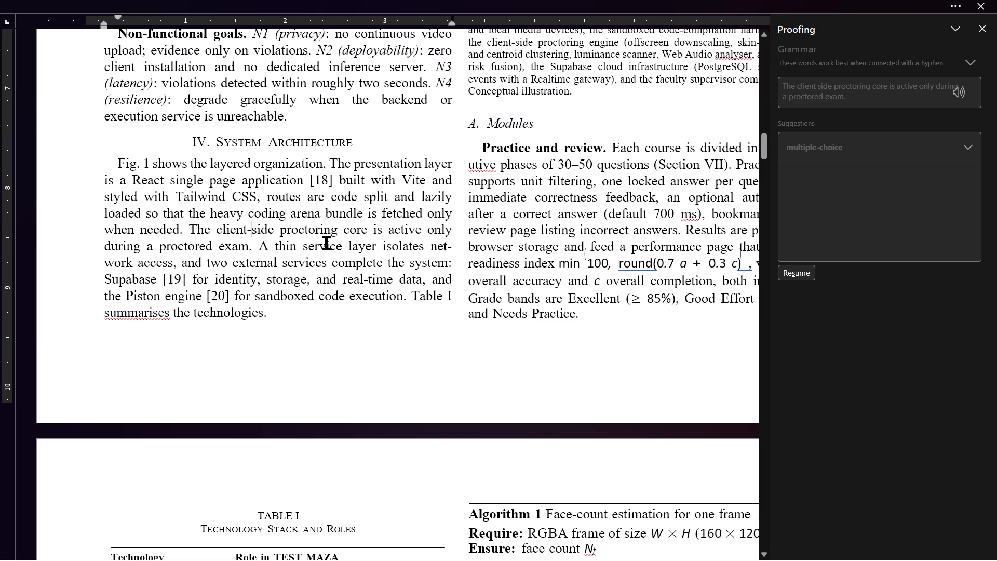
Remove the hyphen that splits "network" in the System Architecture paragraph.
left_click(326, 260)
scroll(326, 260, "down", 1)
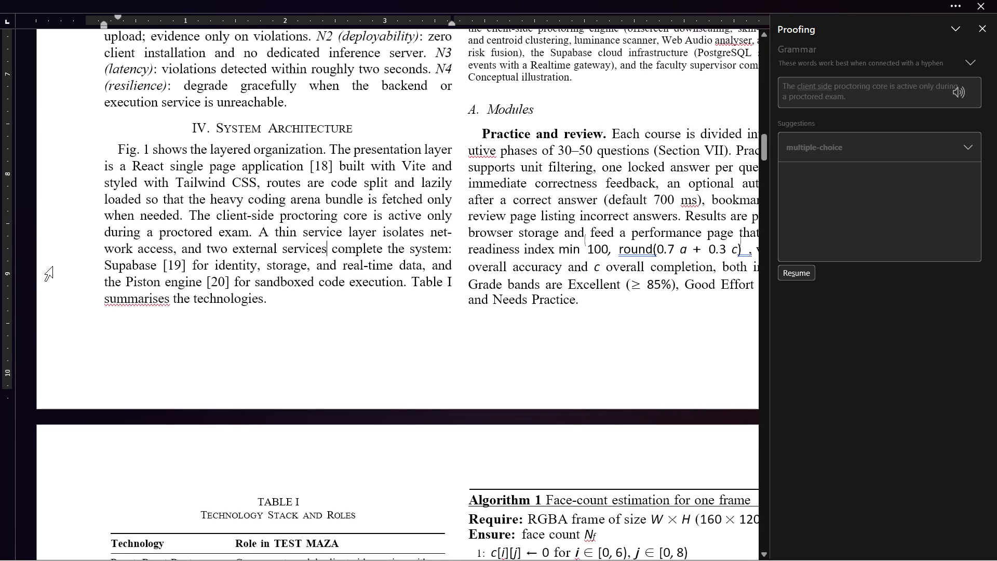
left_click(113, 247)
key("Left")
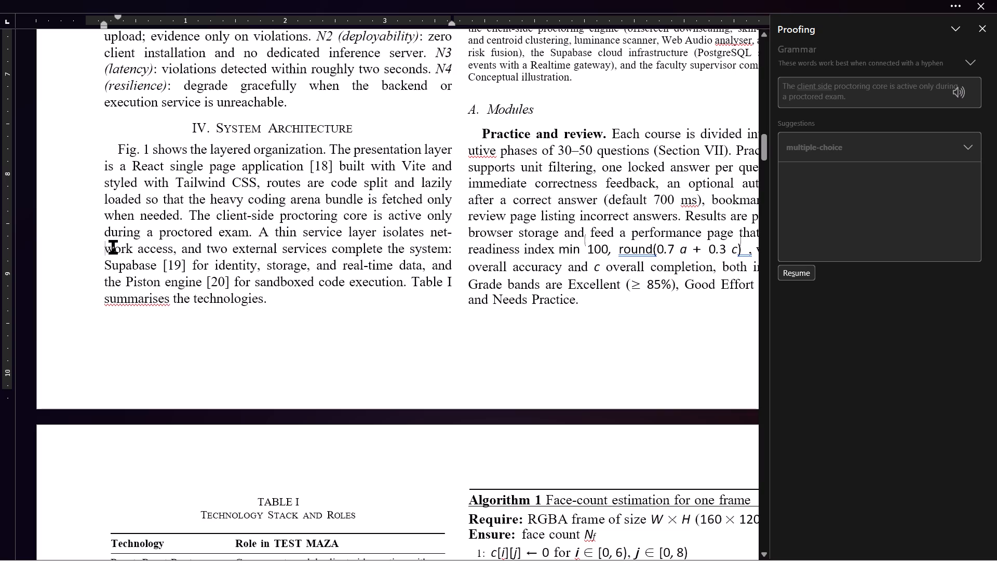
key("BackSpace")
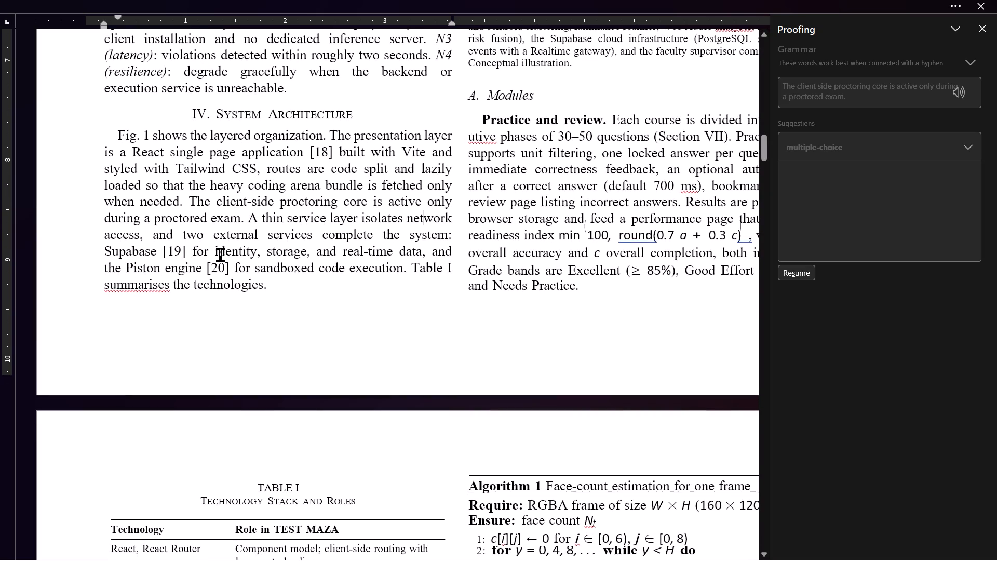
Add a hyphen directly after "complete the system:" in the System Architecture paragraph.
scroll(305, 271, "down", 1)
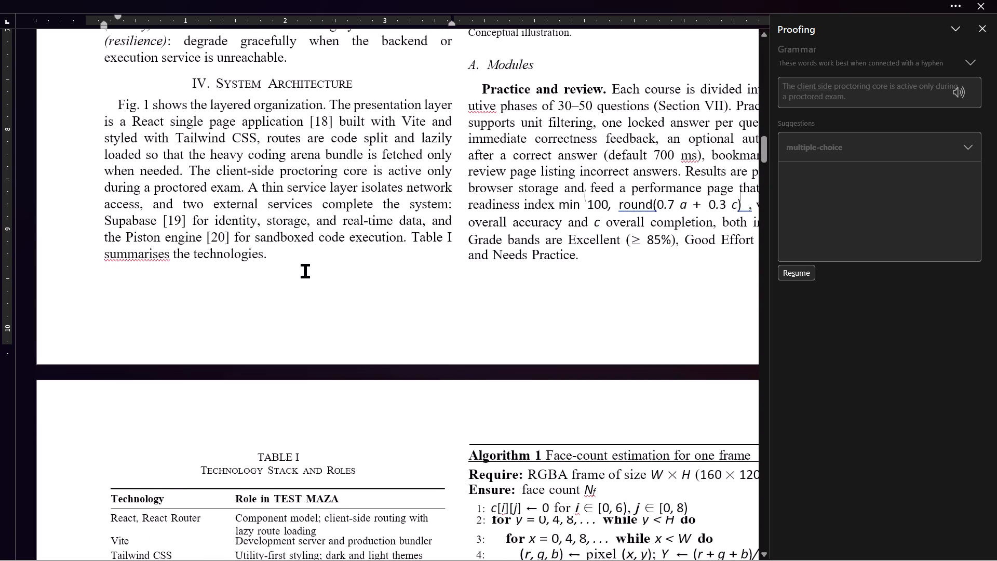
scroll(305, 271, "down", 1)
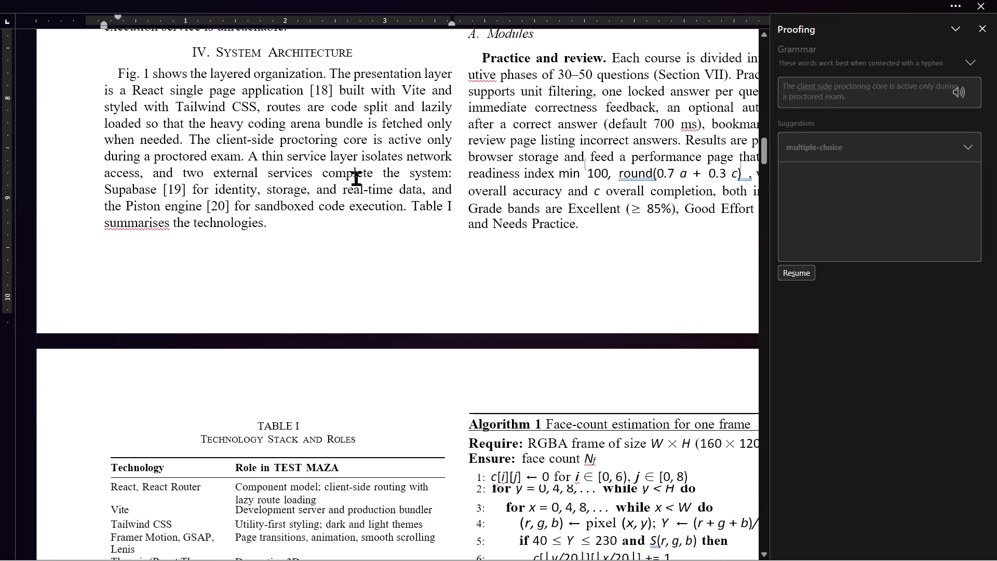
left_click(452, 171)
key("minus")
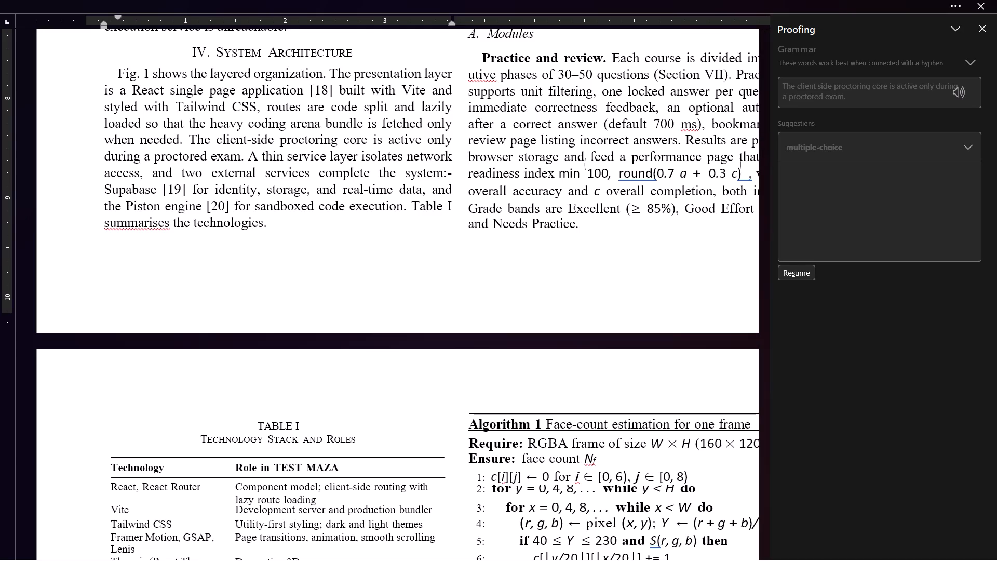
Read over the end of the System Architecture paragraph and the start of Table I.
scroll(366, 271, "down", 1)
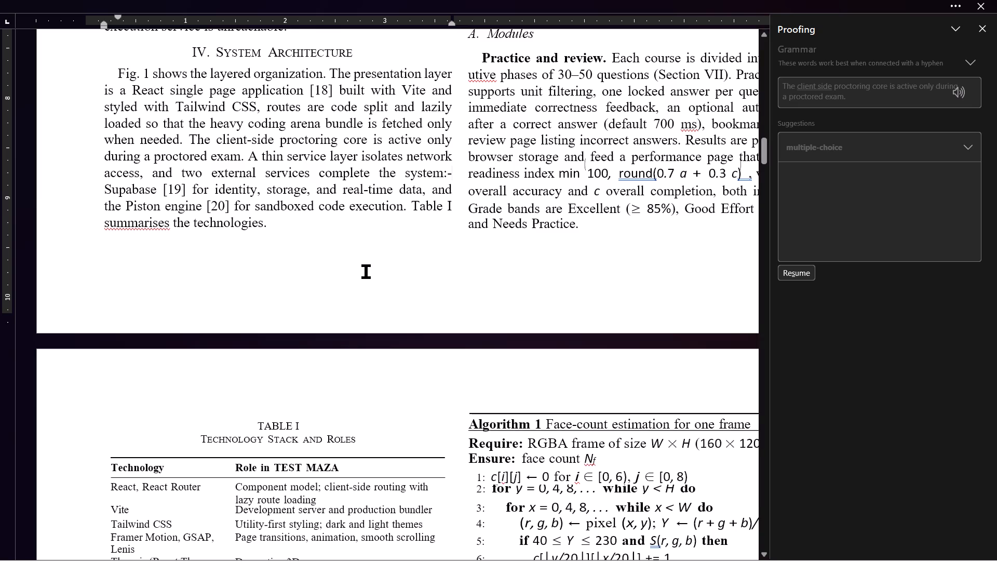
scroll(366, 271, "down", 1)
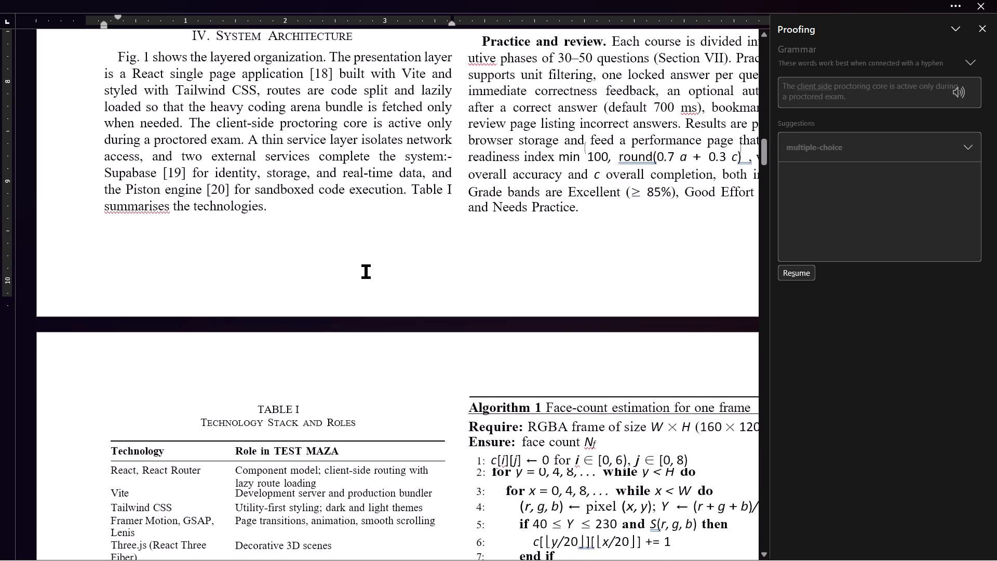
scroll(366, 271, "down", 2)
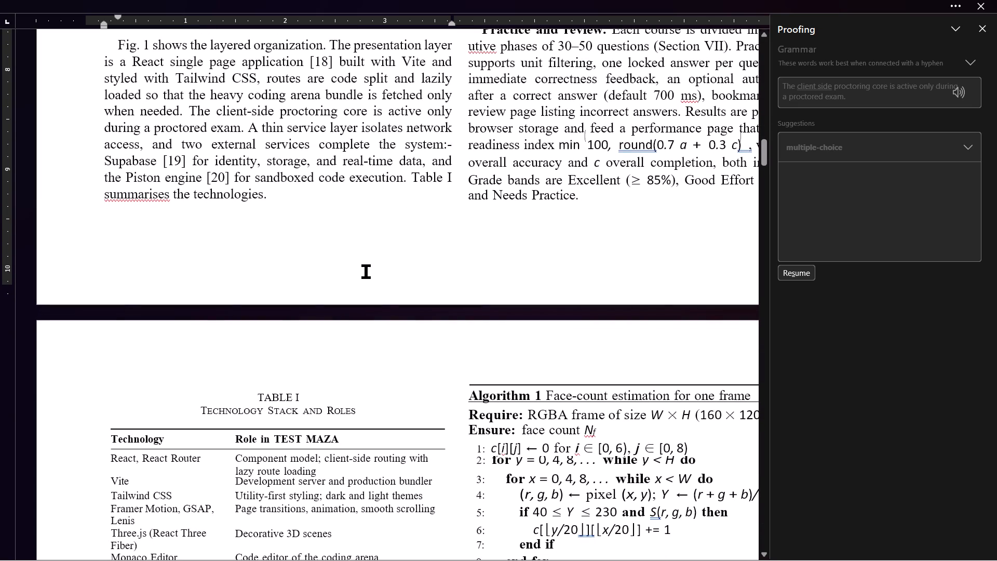
scroll(366, 271, "down", 3)
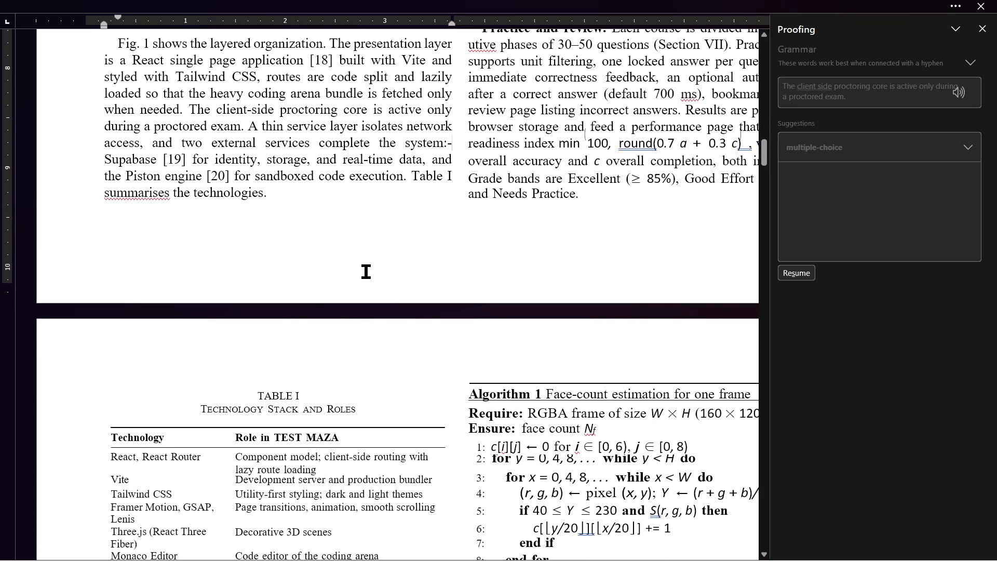
scroll(366, 271, "down", 2)
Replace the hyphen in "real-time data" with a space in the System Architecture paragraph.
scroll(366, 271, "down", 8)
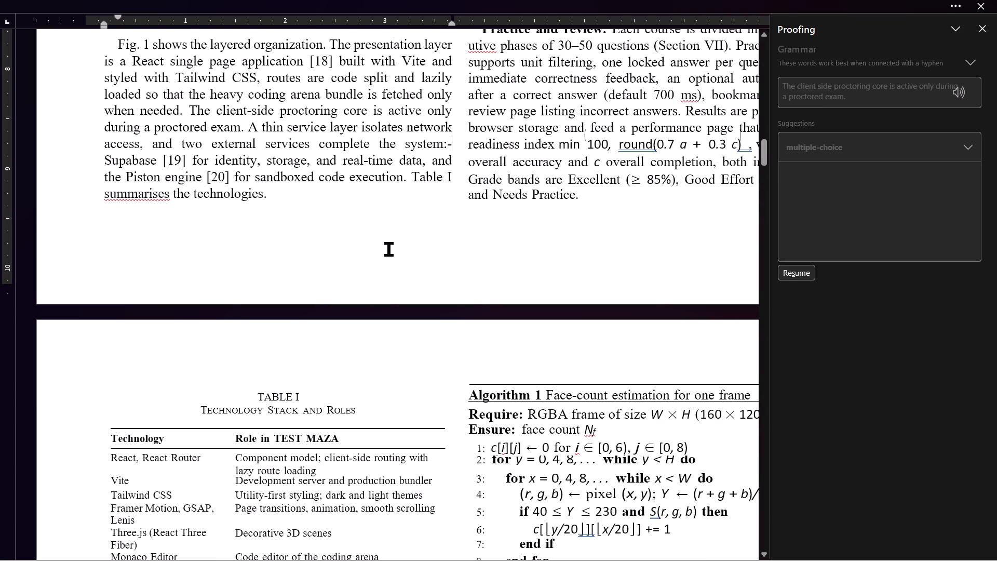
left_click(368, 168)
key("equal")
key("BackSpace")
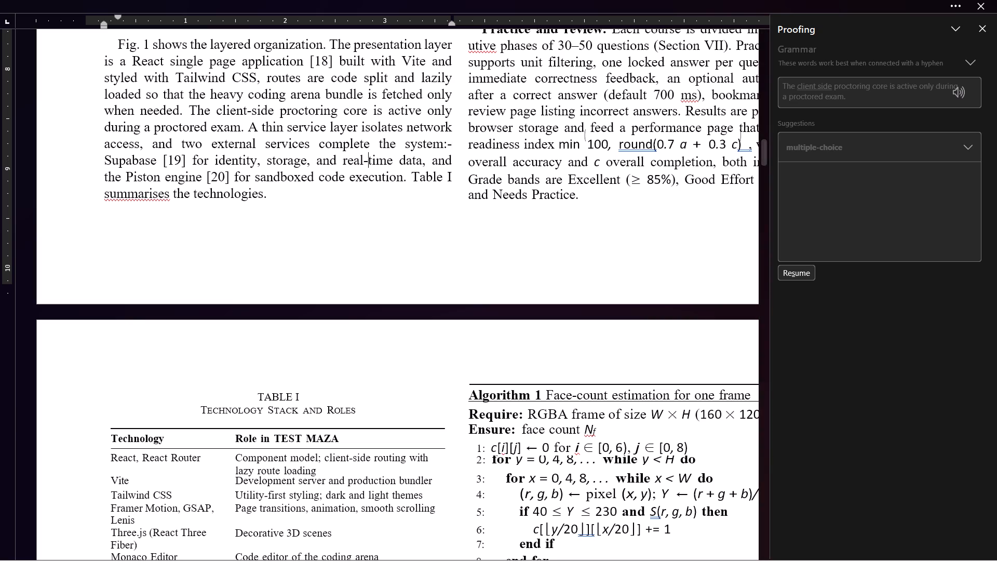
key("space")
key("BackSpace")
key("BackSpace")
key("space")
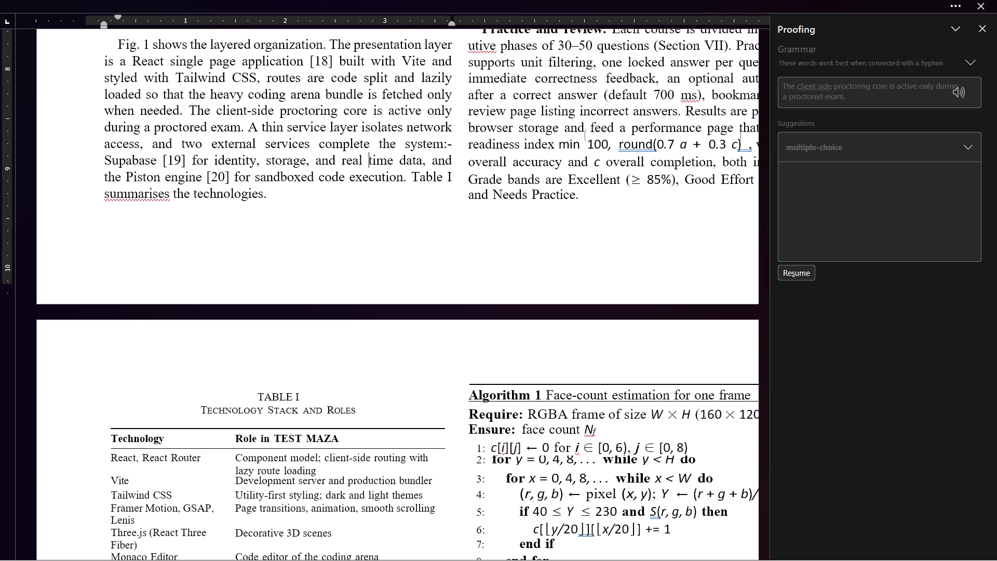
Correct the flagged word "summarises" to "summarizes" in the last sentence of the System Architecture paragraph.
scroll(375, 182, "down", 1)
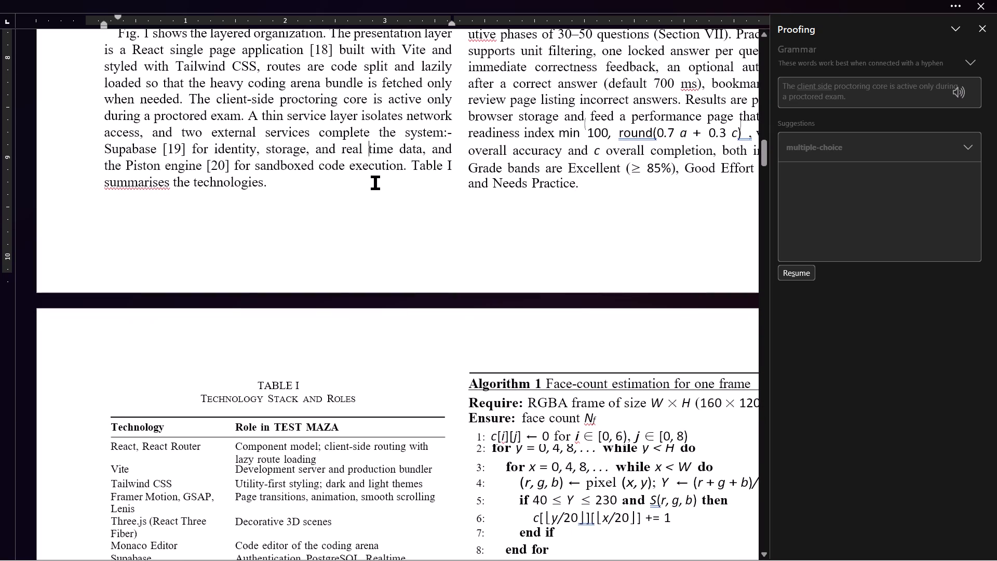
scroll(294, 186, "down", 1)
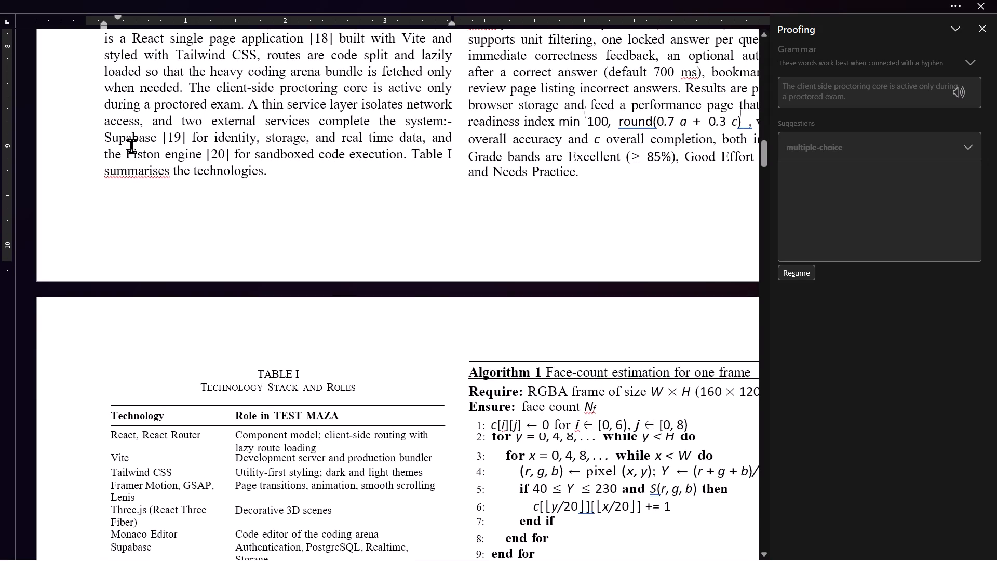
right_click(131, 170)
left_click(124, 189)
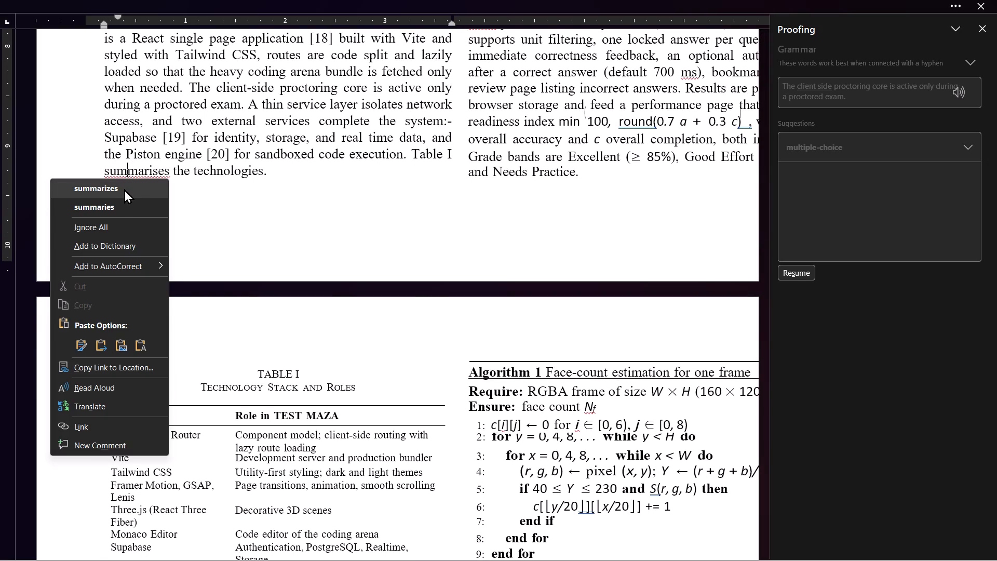
Undo the "summarizes" correction, the "real time" change and the hyphen added after "complete the system:" in the System Architecture paragraph.
scroll(293, 182, "up", 1)
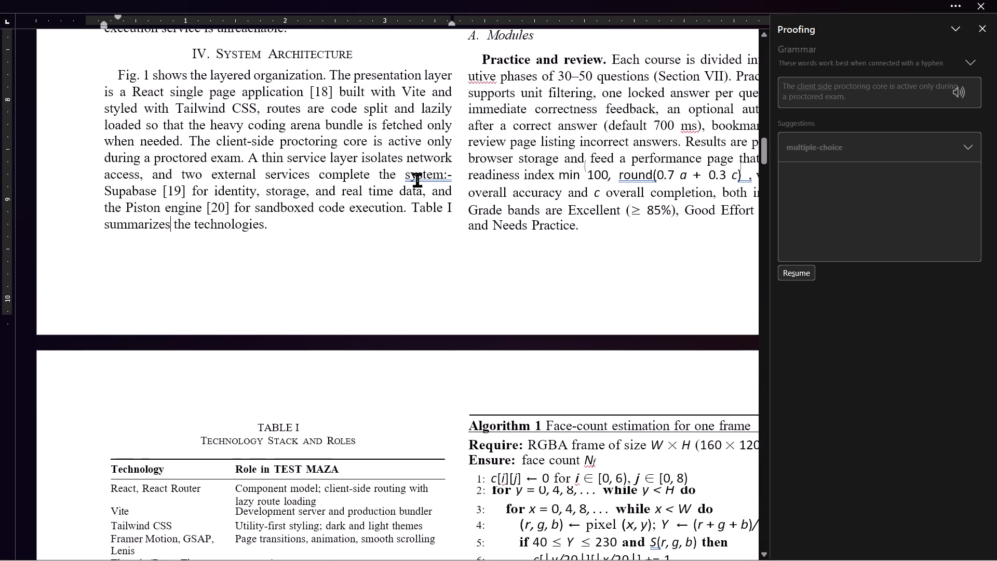
left_click(433, 176)
key("ctrl+z")
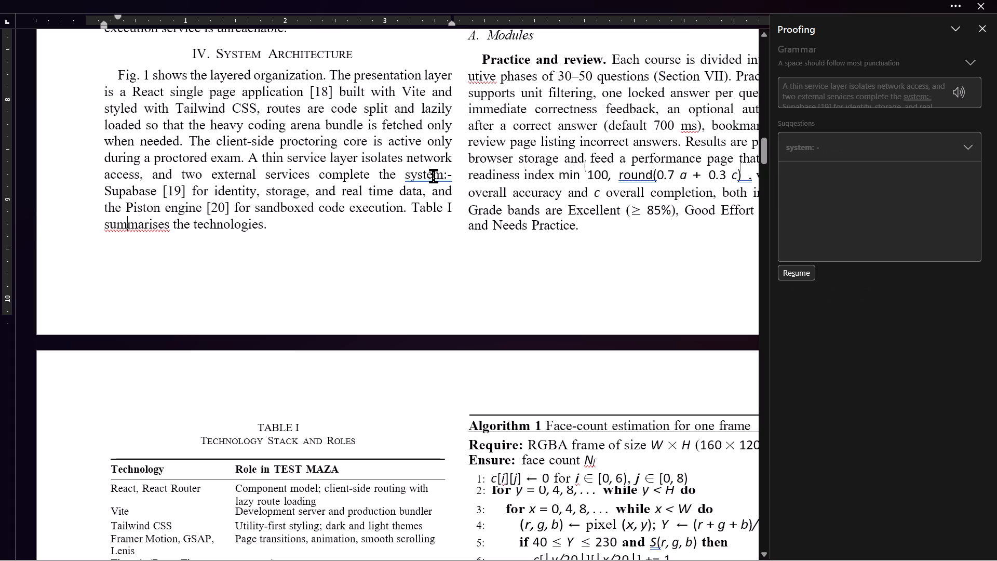
key("ctrl+z")
key("ctrl+z")
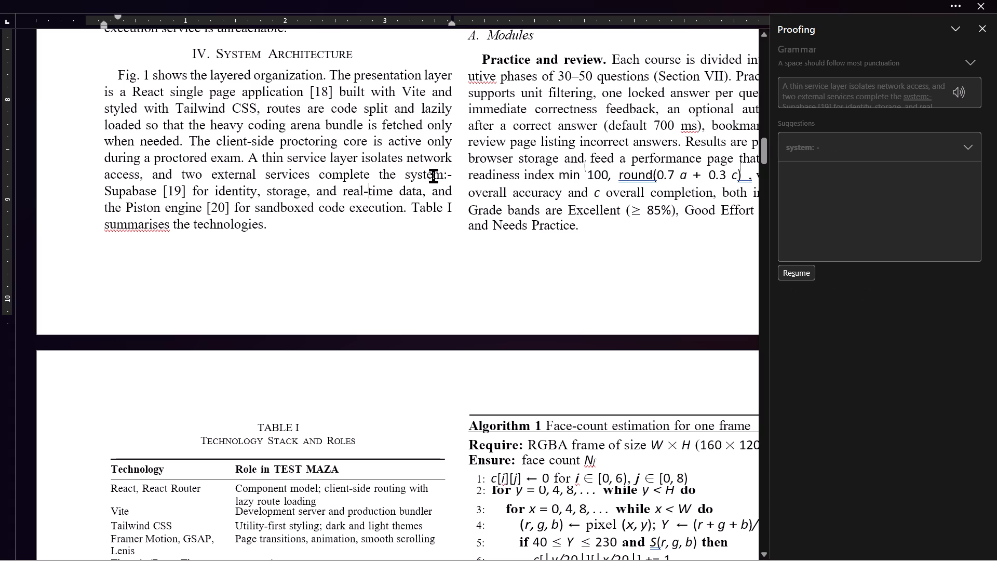
key("ctrl+z")
key("ctrl+z")
key("ctrl+z")
key("ctrl+z")
key("ctrl+z")
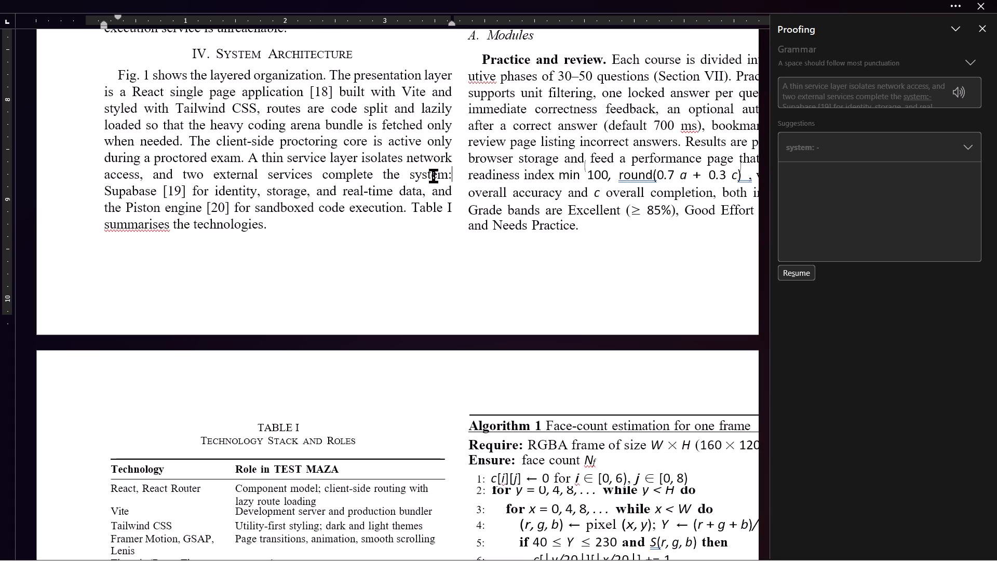
Replace the hyphen in "real-time data" with a space in the System Architecture paragraph.
left_click(363, 192)
key("Right")
key("BackSpace")
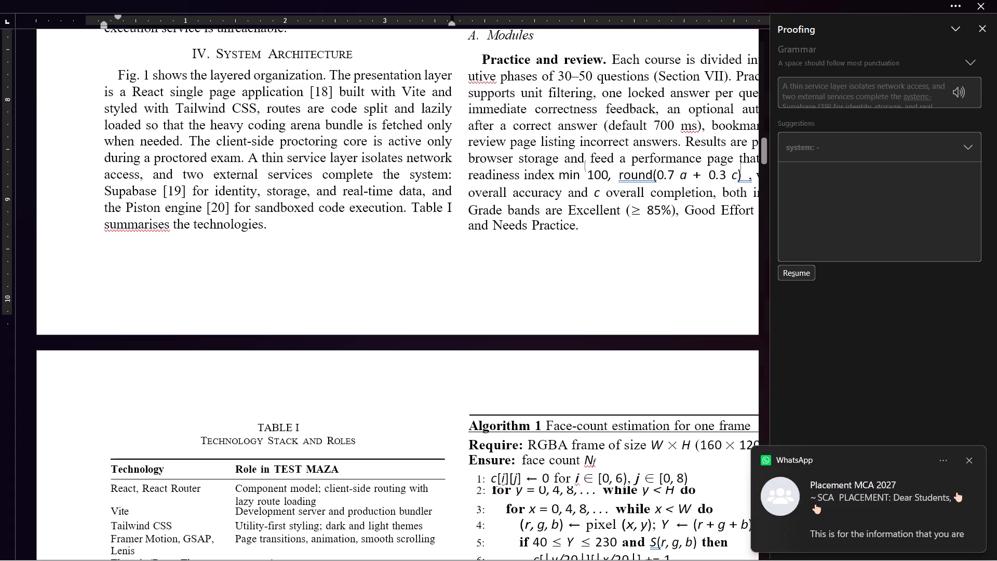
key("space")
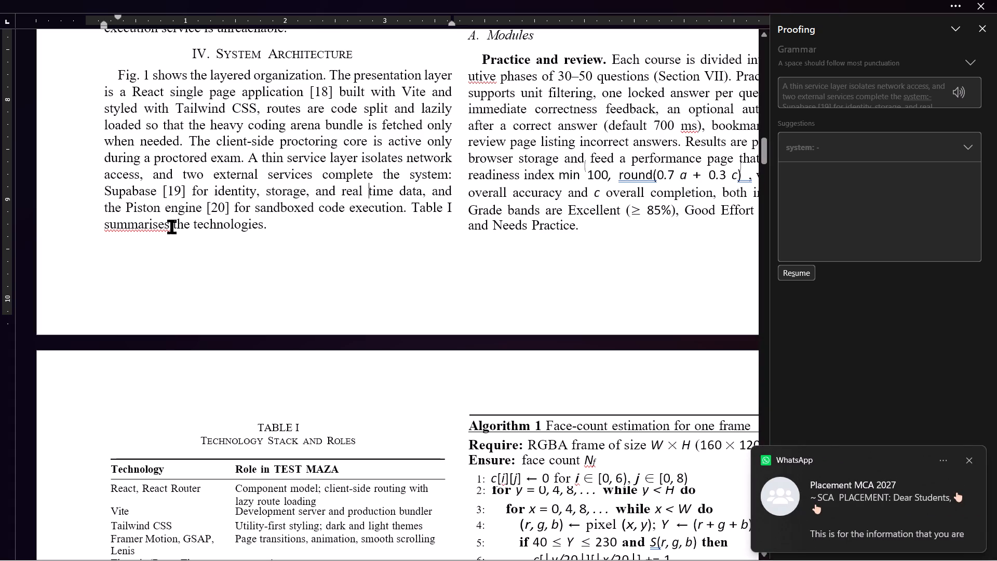
Replace the flagged word "summarises" with the suggested spelling "summarizes" at the end of the System Architecture paragraph.
right_click(152, 228)
left_click(137, 246)
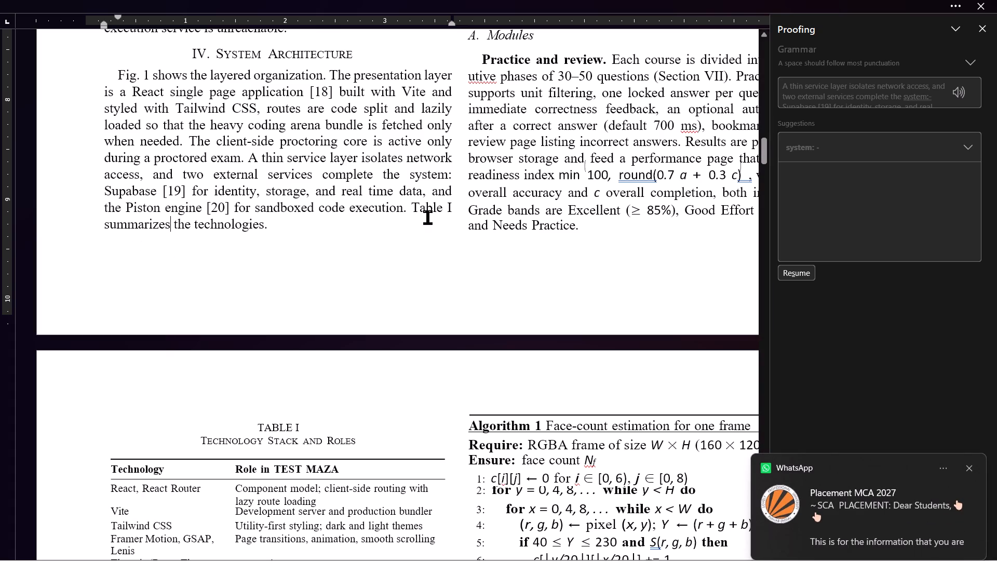
Look back over the architecture diagram, the Related Work section and the numbered list of contributions in the Introduction.
scroll(469, 236, "up", 1)
scroll(469, 236, "left", 2)
scroll(469, 236, "up", 1)
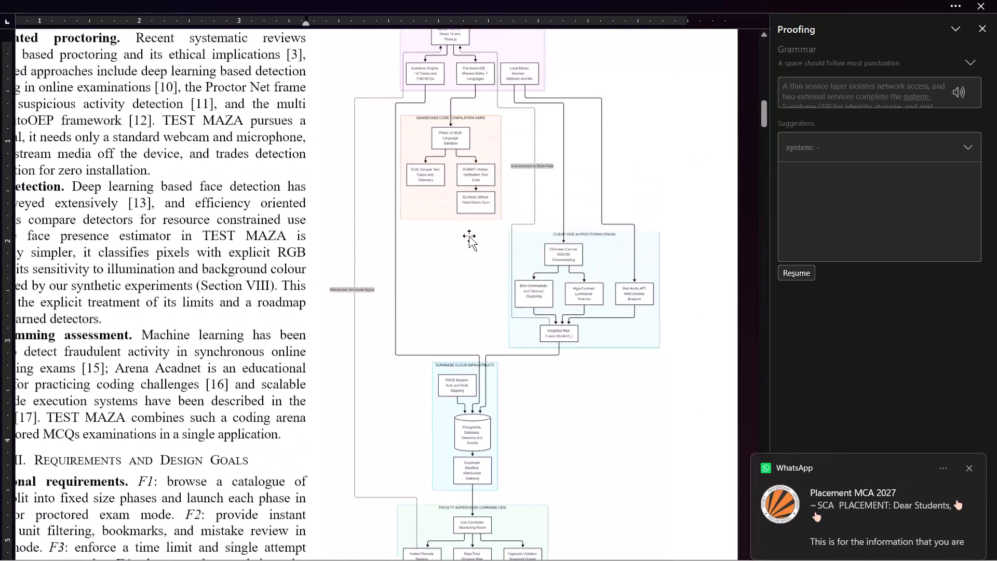
scroll(469, 236, "left", 1)
scroll(512, 107, "up", 5, "ctrl")
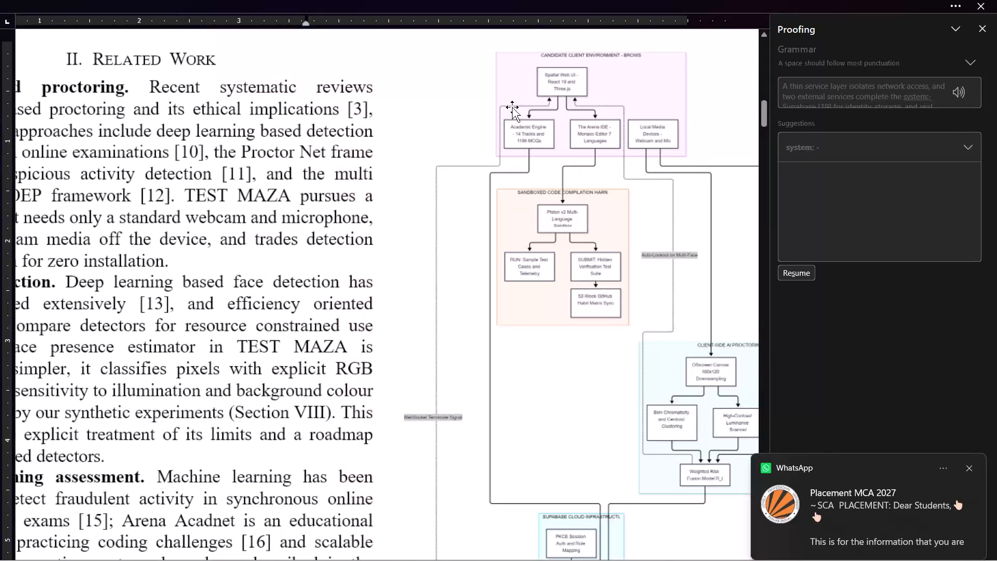
scroll(512, 107, "left", 5)
scroll(512, 107, "up", 6, "ctrl")
scroll(512, 107, "up", 2)
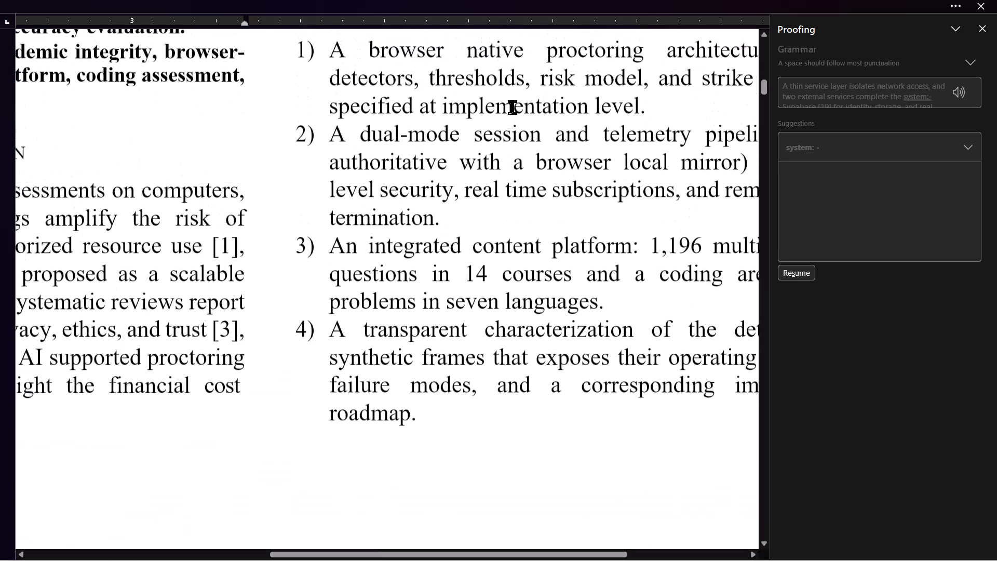
Look over the contributions list, the Fig. 1 diagram and caption, and the Practice and review paragraph for remaining flags.
scroll(512, 107, "left", 3)
scroll(512, 107, "down", 7, "ctrl")
scroll(512, 107, "up", 3)
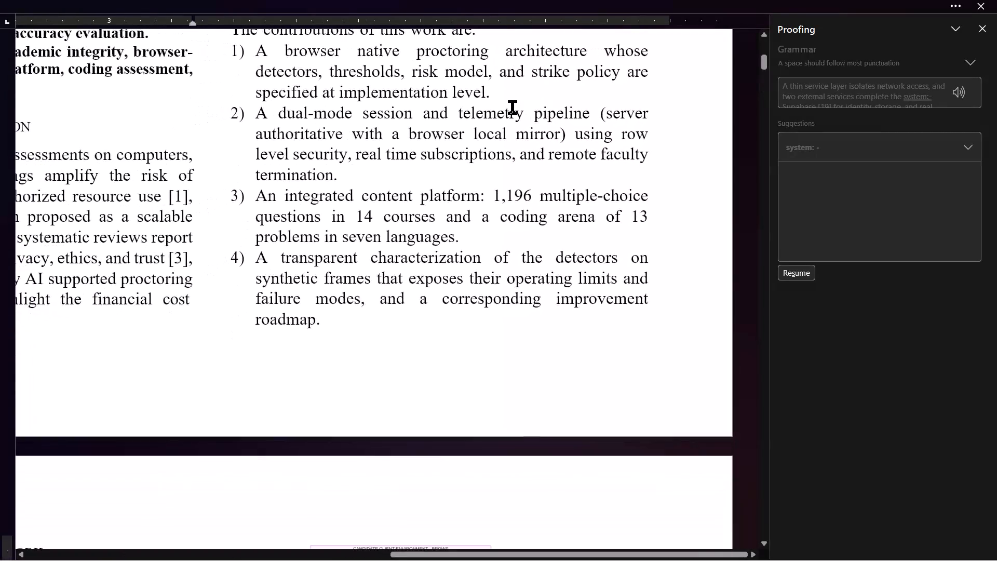
scroll(512, 107, "up", 3)
scroll(512, 107, "down", 10)
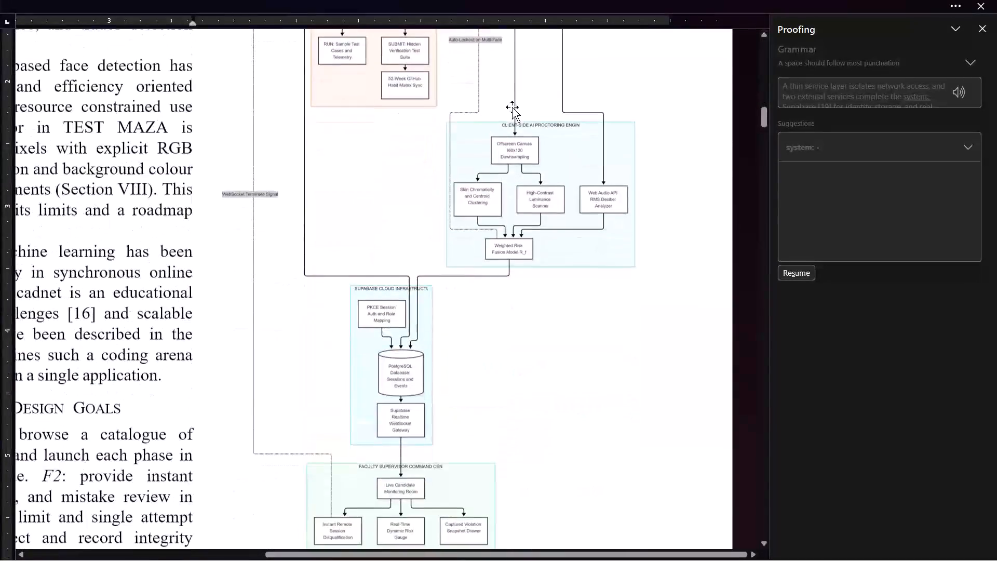
scroll(512, 107, "down", 1)
scroll(512, 107, "up", 2)
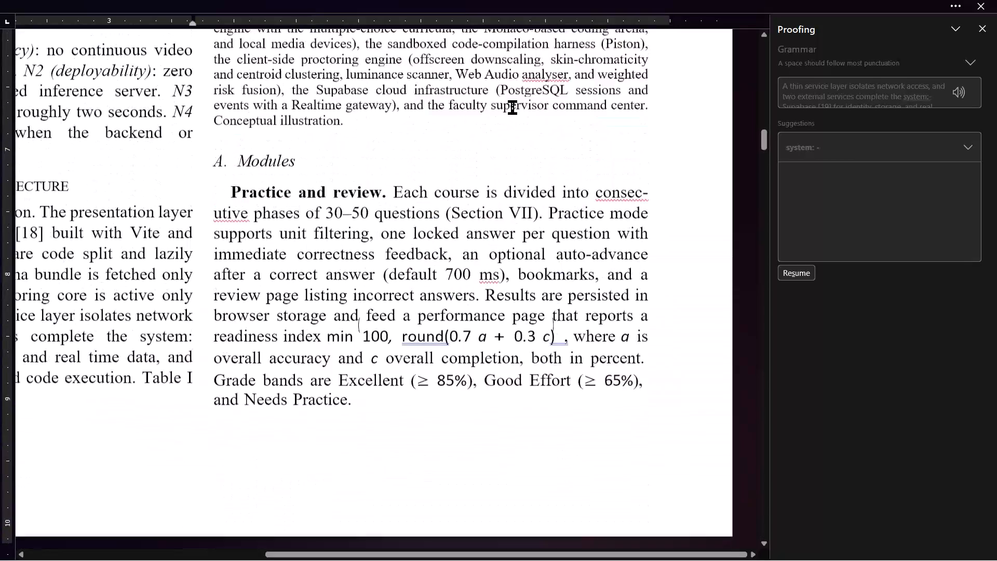
scroll(512, 107, "up", 2)
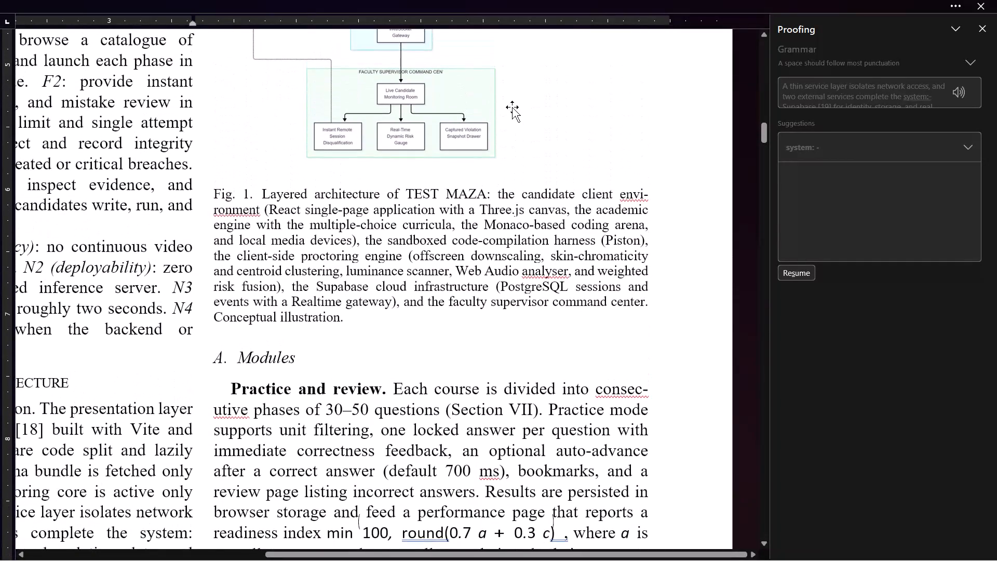
scroll(512, 107, "up", 1)
scroll(512, 107, "down", 1)
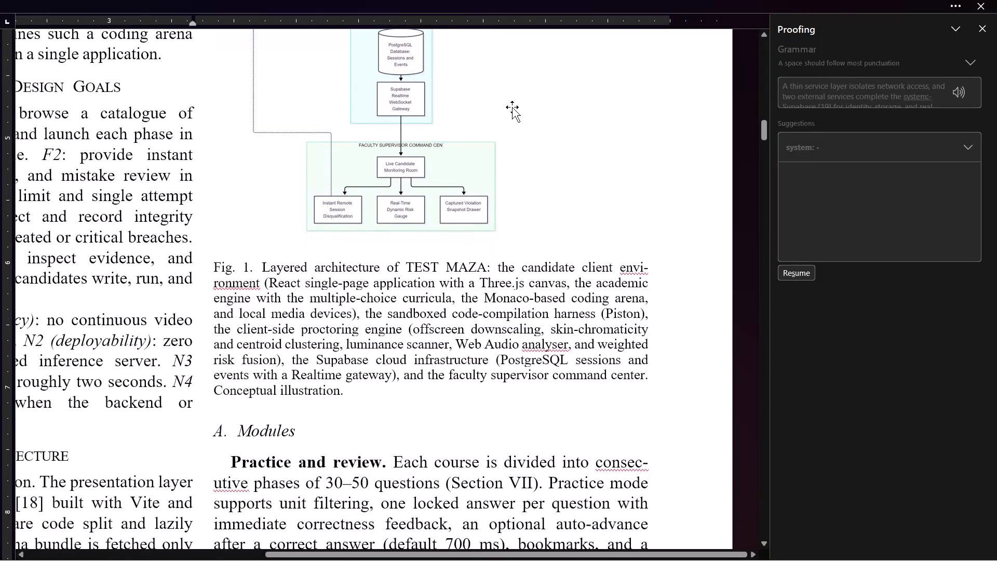
scroll(512, 107, "down", 2)
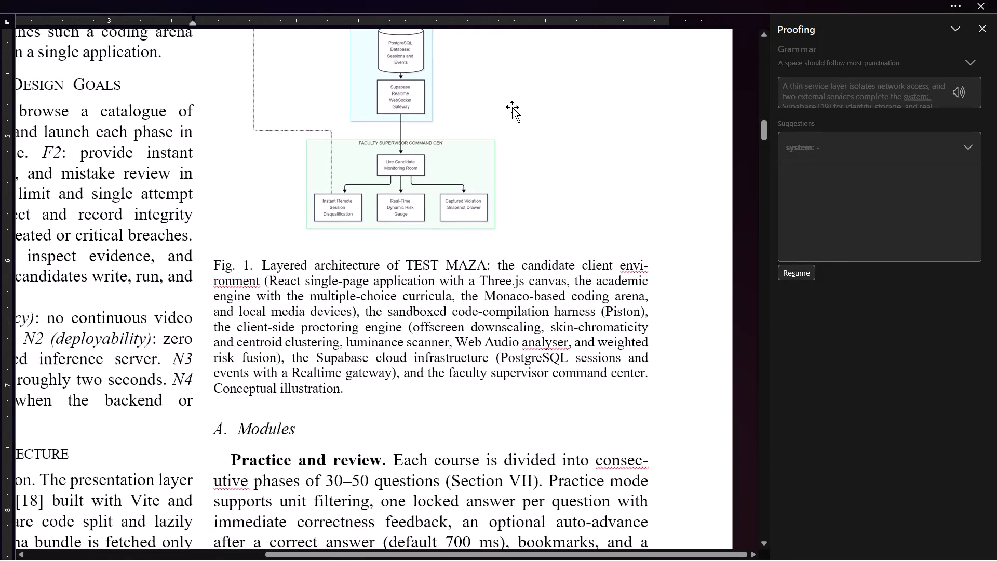
Remove the hyphen that splits "environment" in the Fig. 1 caption.
scroll(376, 252, "down", 2)
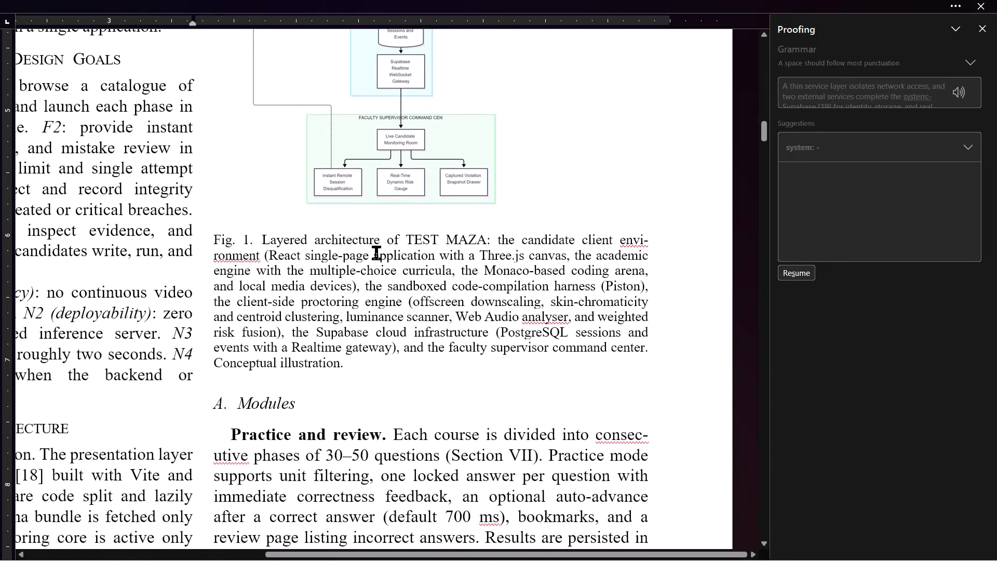
scroll(376, 252, "down", 2)
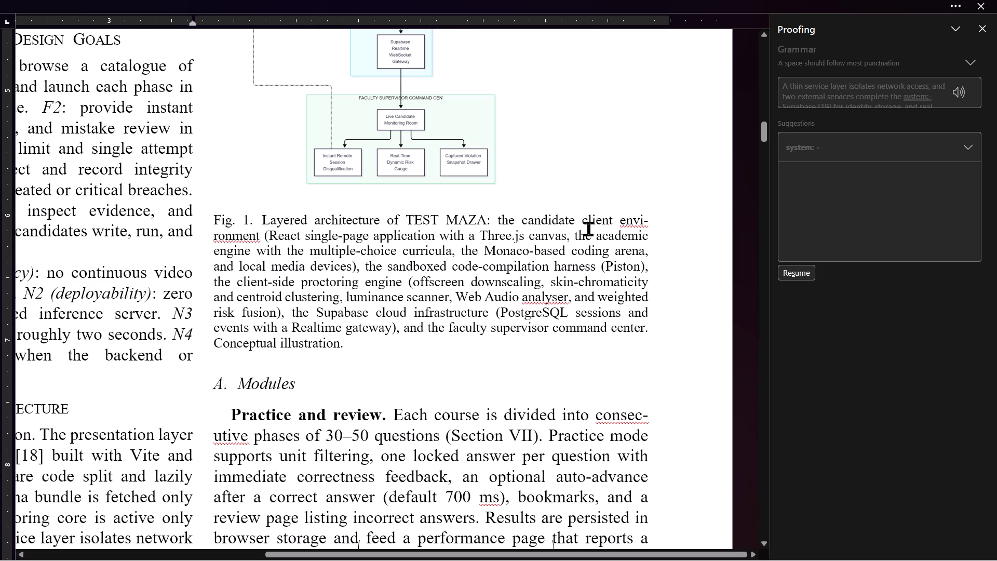
left_click(218, 237)
key("Left")
key("BackSpace")
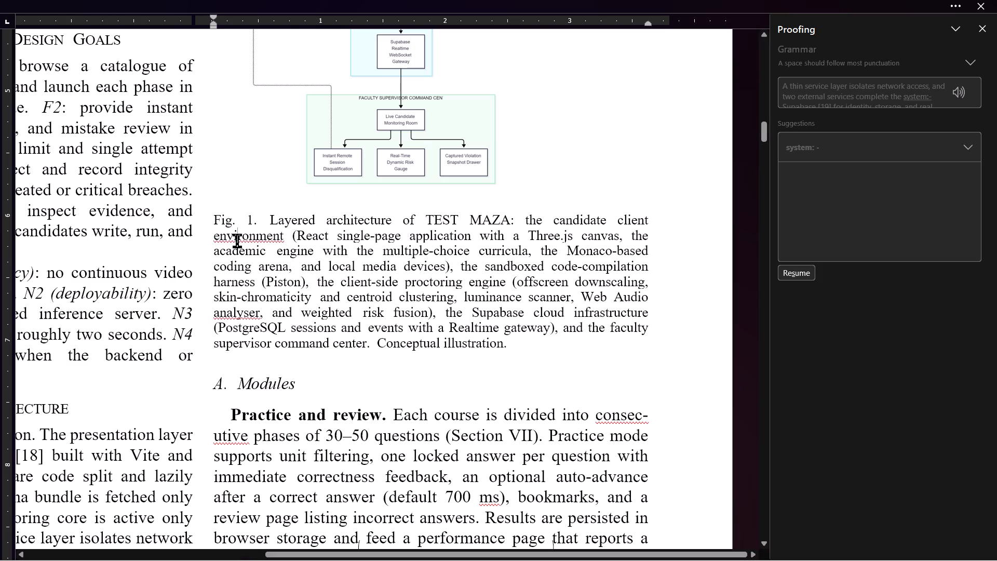
Check the flagged word "environment" in the Fig. 1 caption and re-enter the space between it and the opening parenthesis.
left_click(254, 234)
right_click(254, 234)
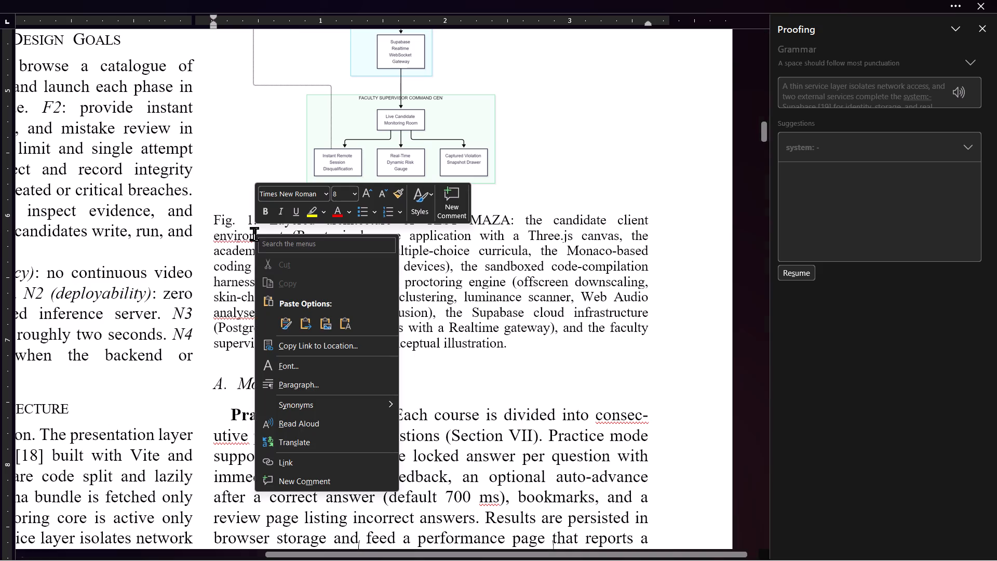
left_click(242, 236)
right_click(242, 236)
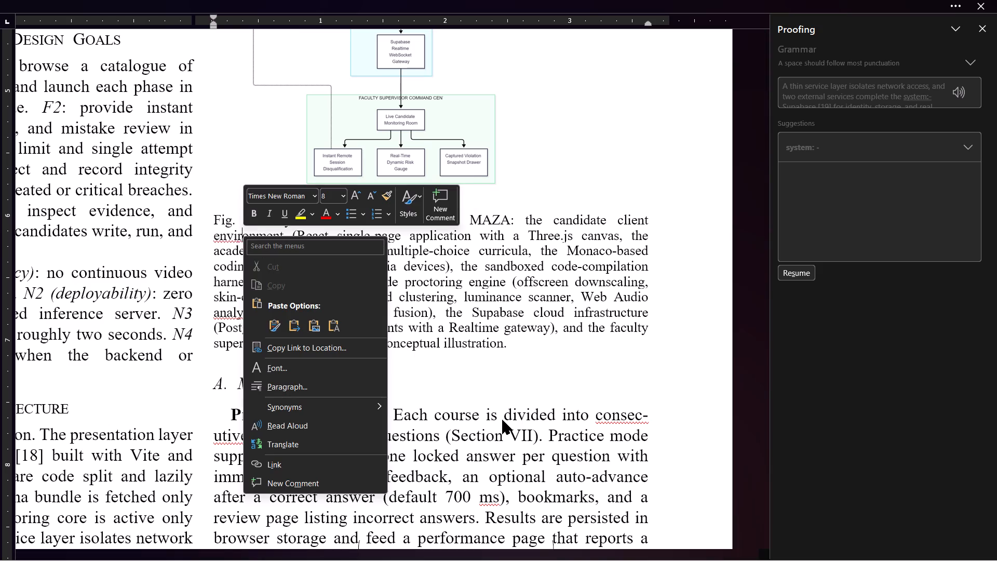
left_click(443, 282)
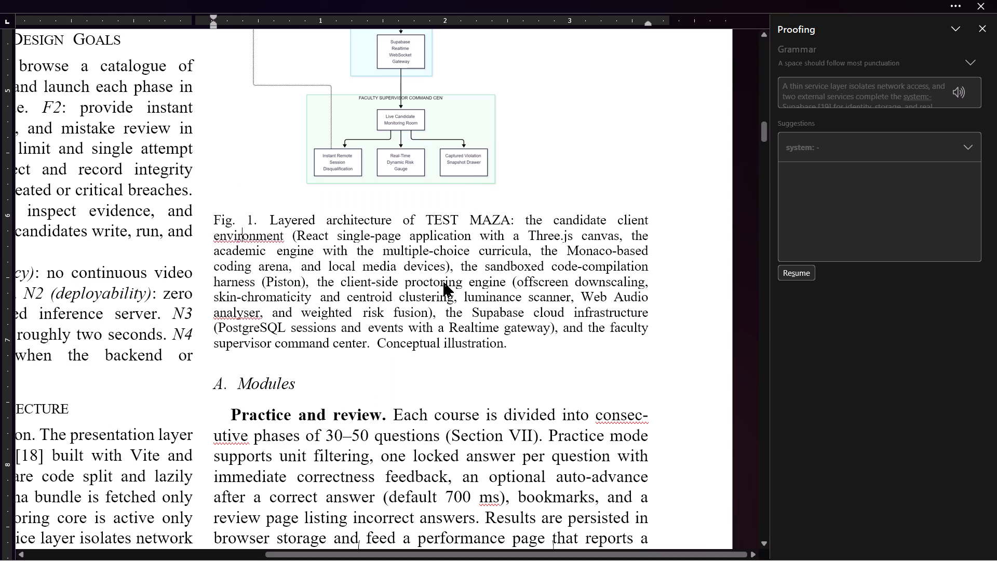
key("Right")
key("Right")
key("Right")
key("Right")
key("Right")
key("Right")
key("Right")
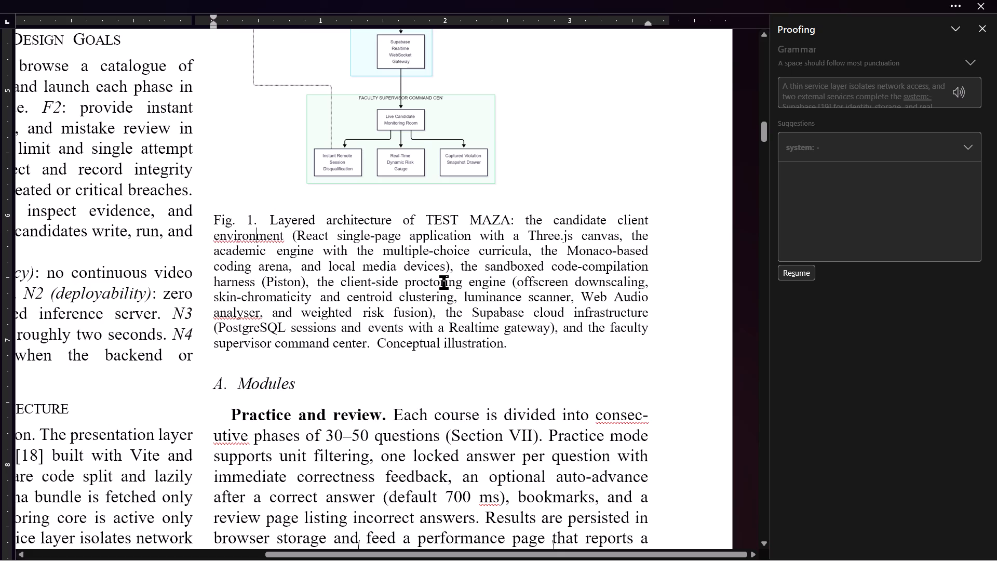
key("Right")
key("Right")
key("Left")
key("Left")
key("BackSpace")
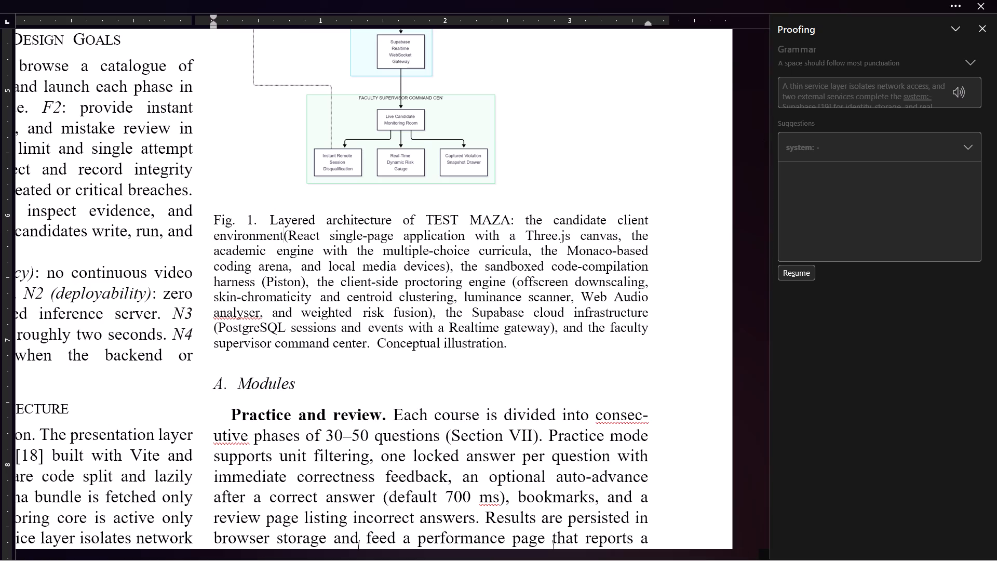
key("space")
left_click(488, 304)
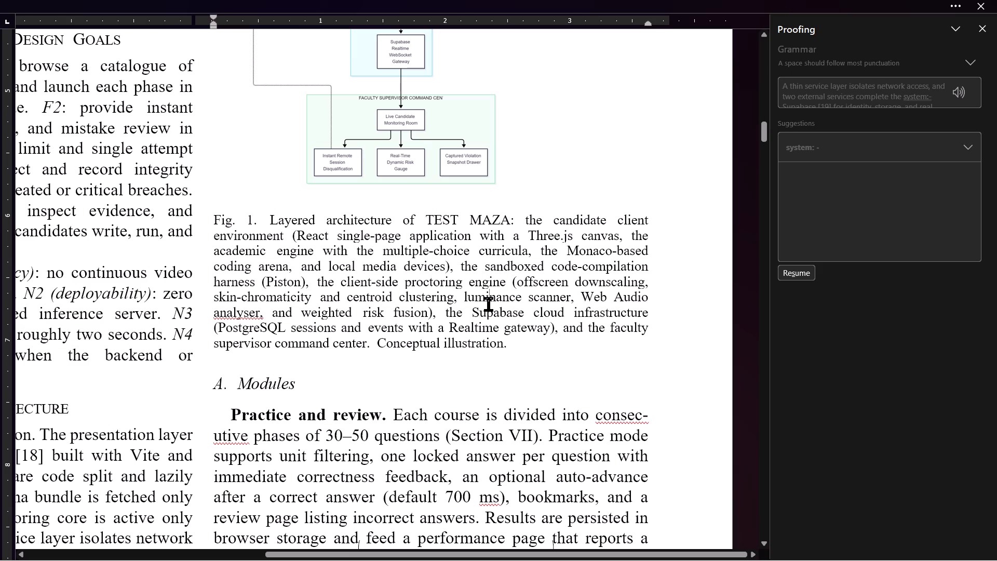
Replace the hyphen in "single-page" with a space in the Fig. 1 caption.
left_click(374, 241)
key("BackSpace")
key("space")
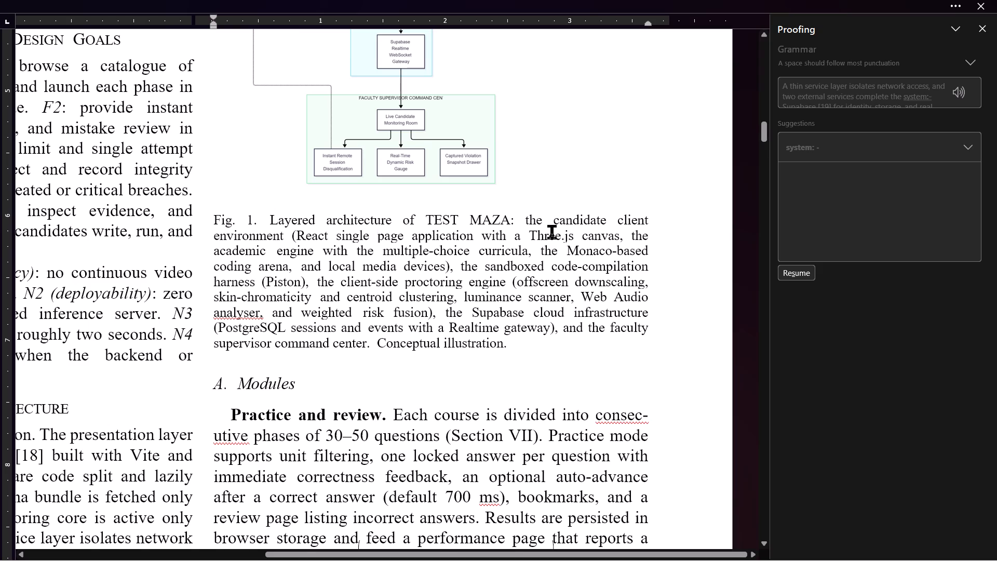
Replace the hyphen in "multiple-choice" with a space in the Fig. 1 caption.
scroll(551, 232, "down", 1)
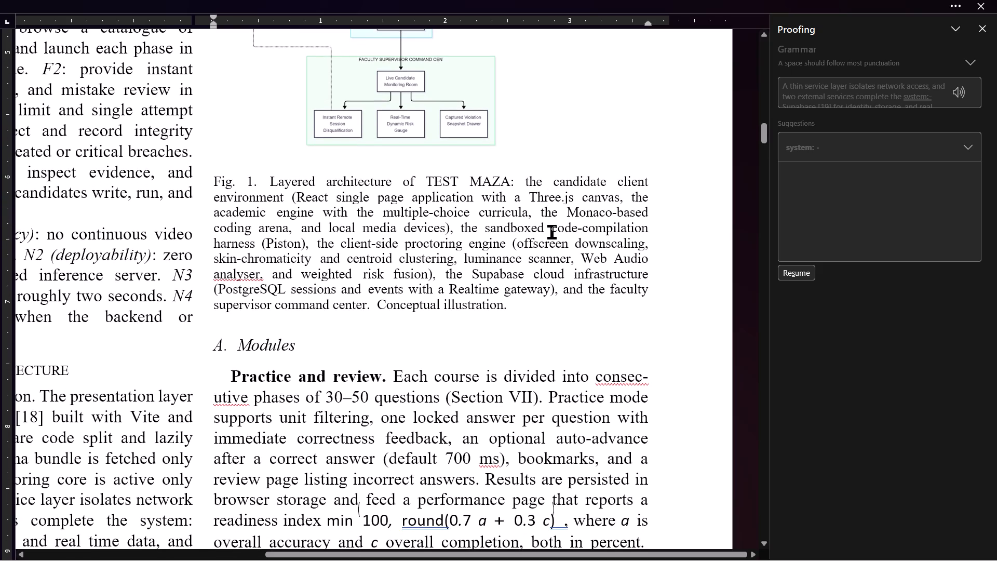
left_click(556, 198)
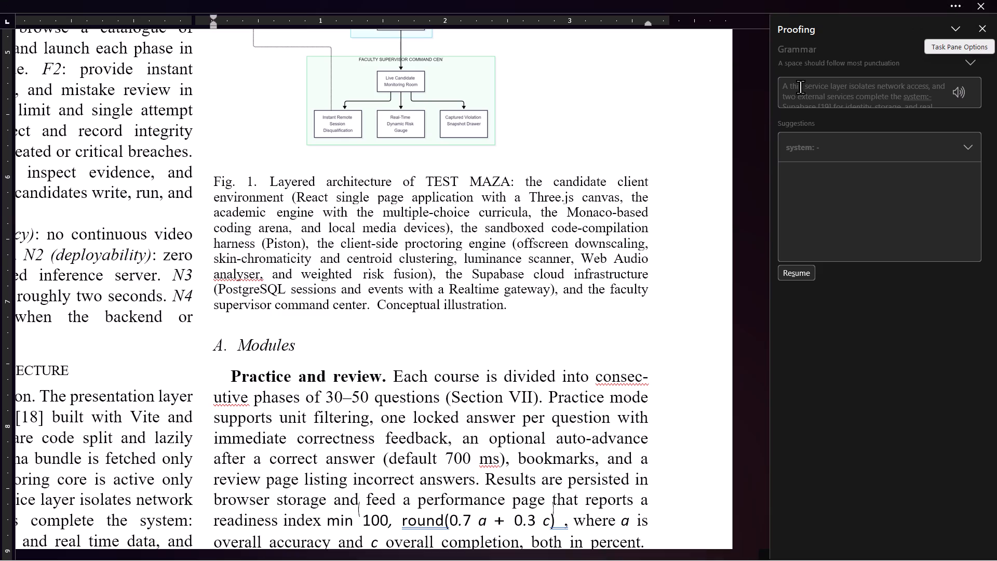
scroll(651, 182, "down", 1)
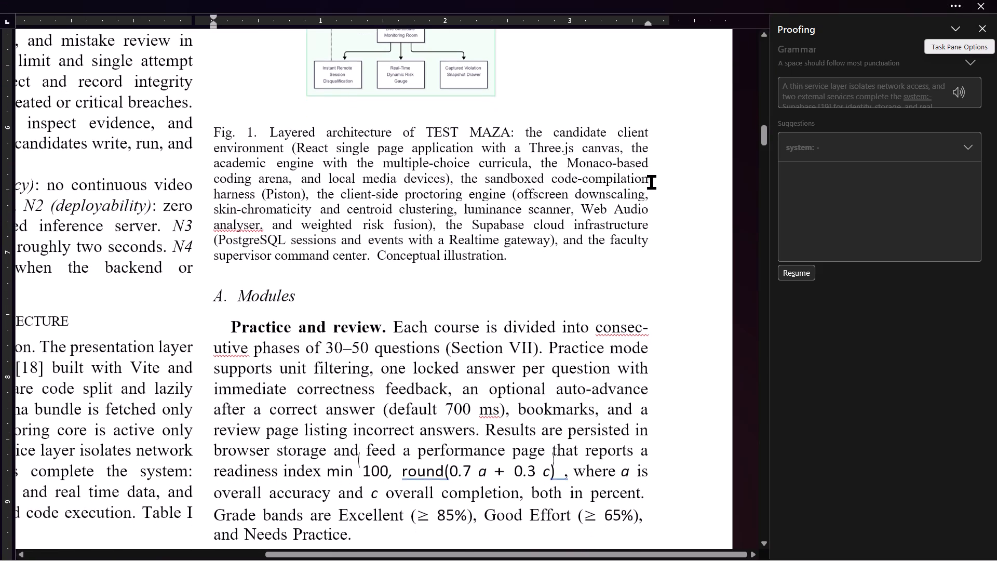
scroll(651, 182, "down", 2)
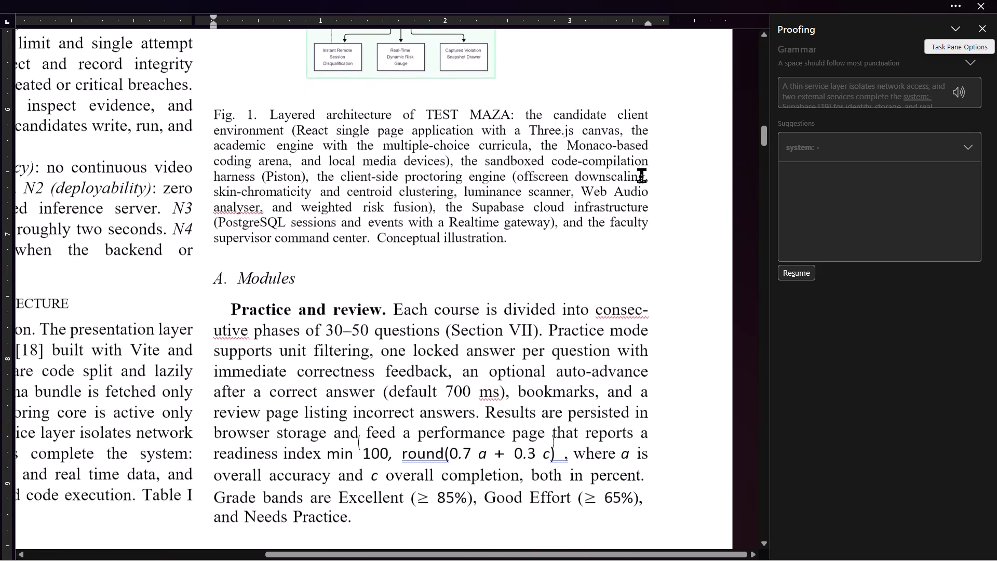
scroll(641, 175, "down", 1)
scroll(496, 257, "down", 1)
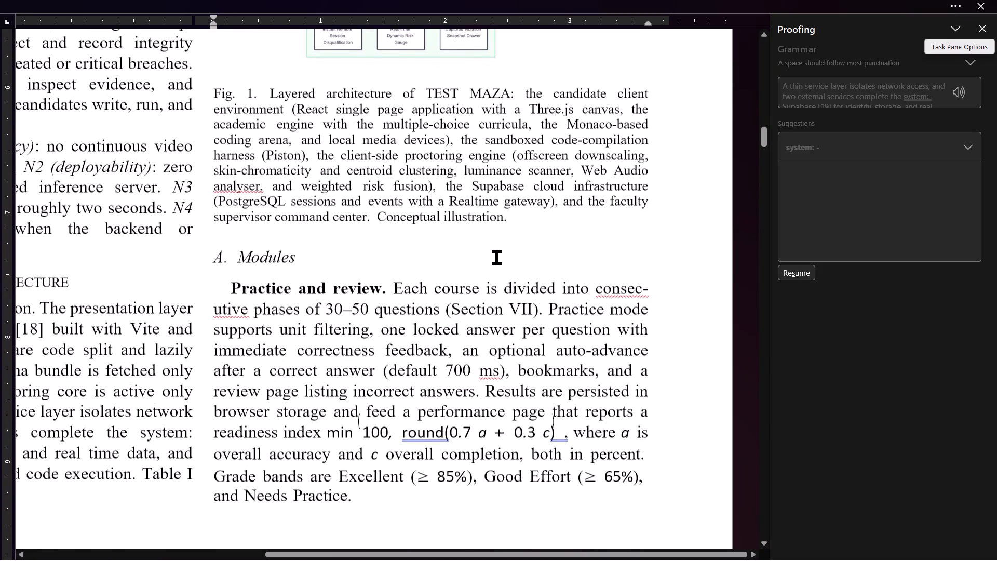
scroll(496, 257, "down", 2)
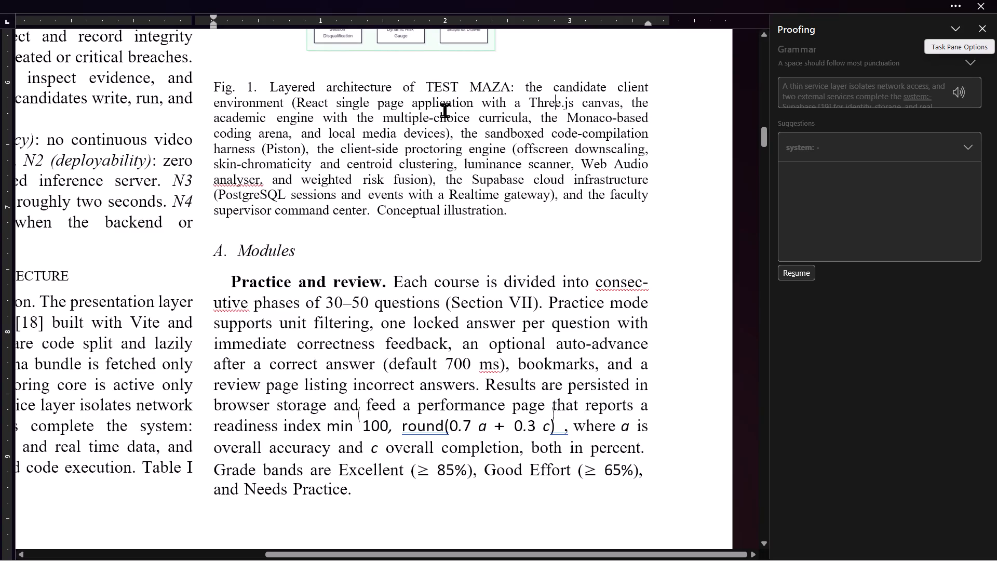
left_click(437, 113)
key("Left")
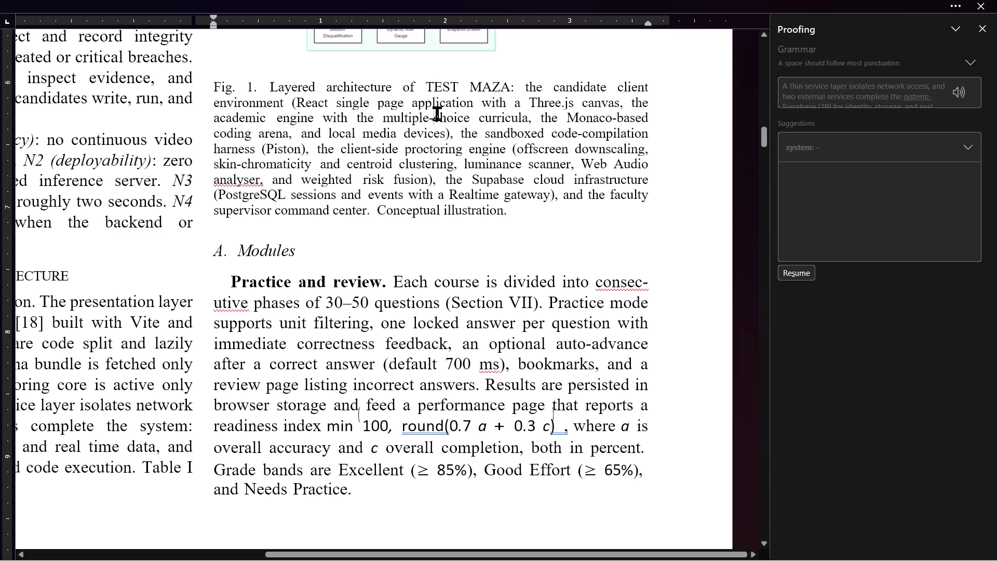
Replace the hyphen in "multiple-choice" with a space in the Fig. 1 caption.
key("BackSpace")
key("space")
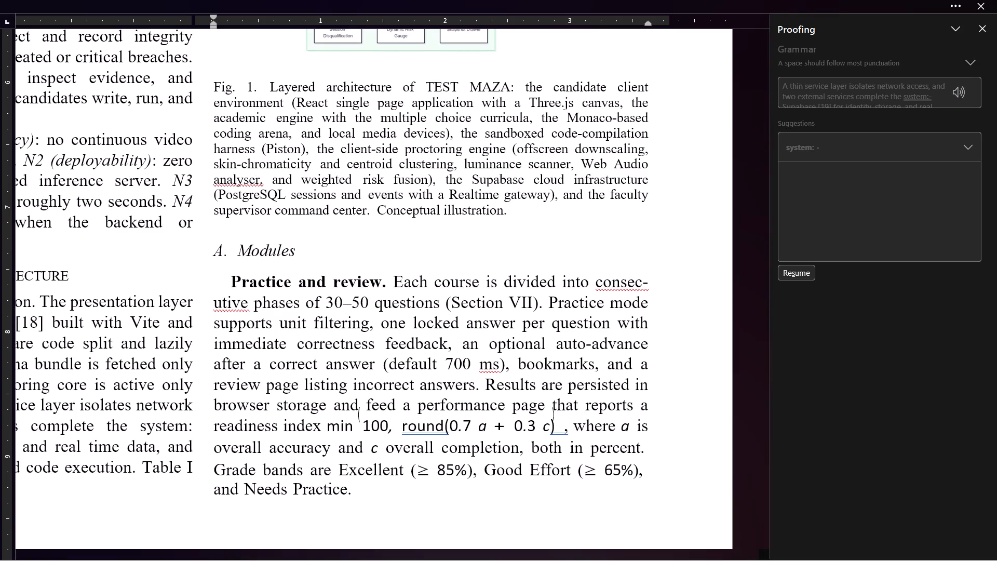
Copy the word "curricula" from the Fig. 1 caption and search Google in Chrome for "curricula means", replacing the word in the existing query.
left_click(532, 114)
left_click(518, 120)
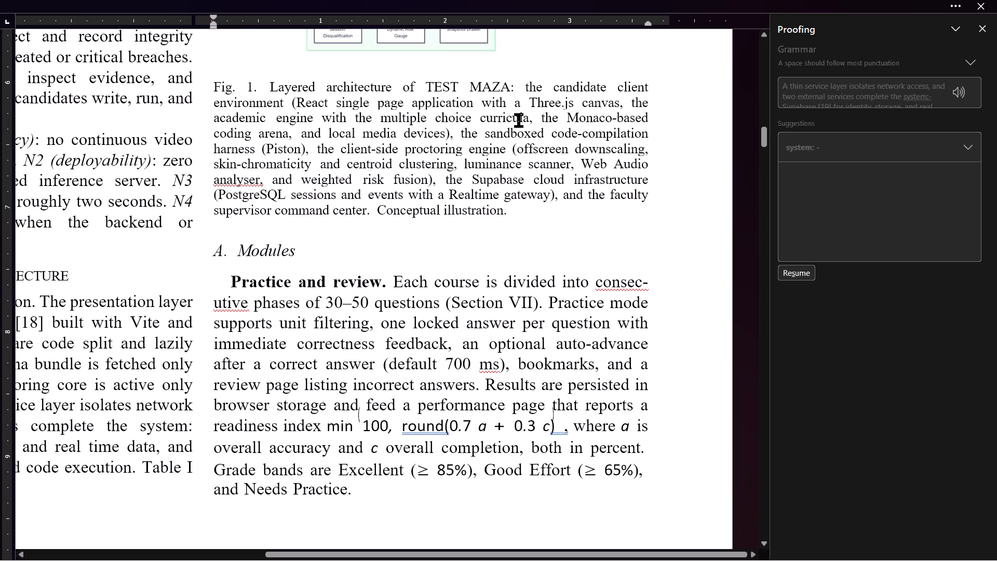
double_click(518, 120)
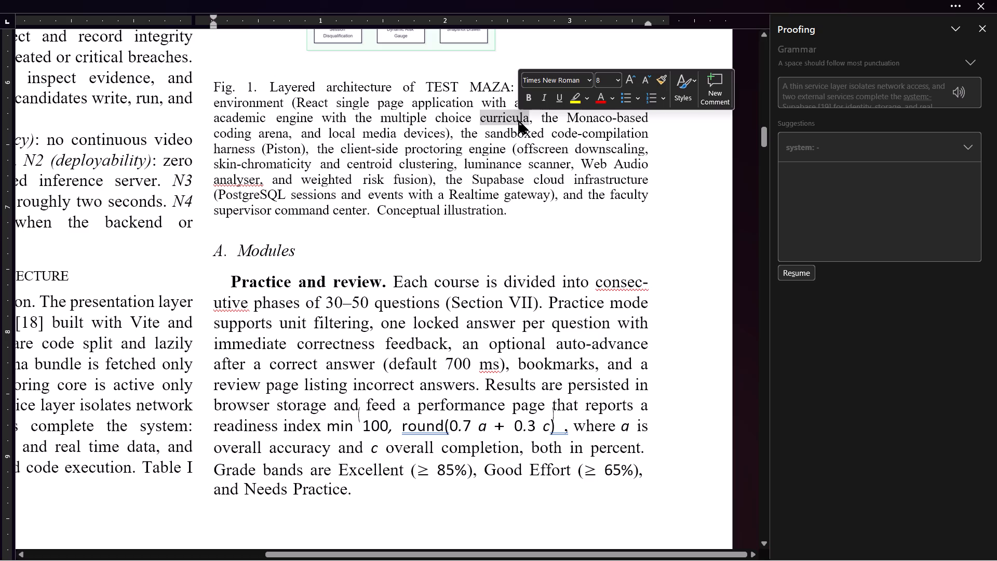
key("ctrl+c")
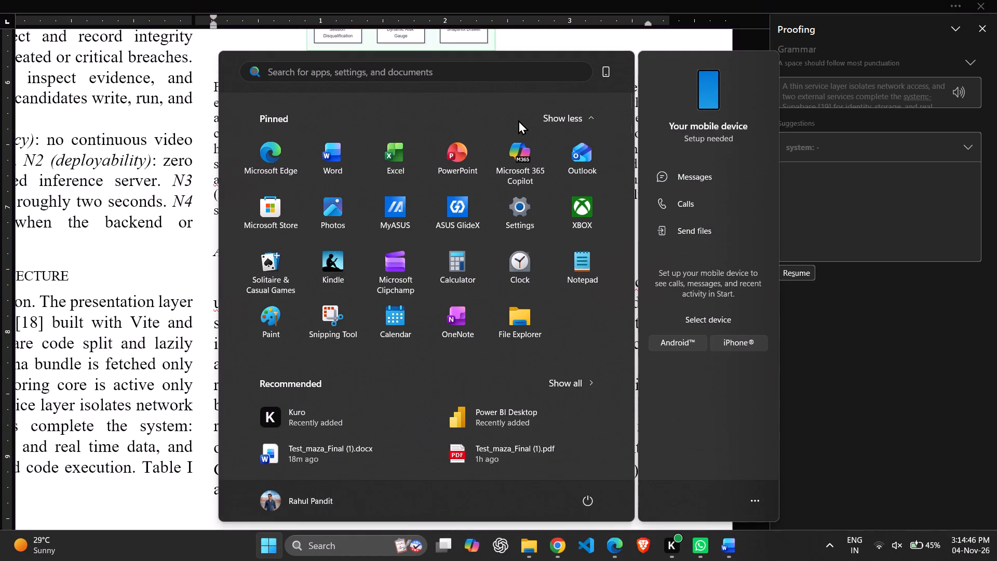
key("alt+Tab")
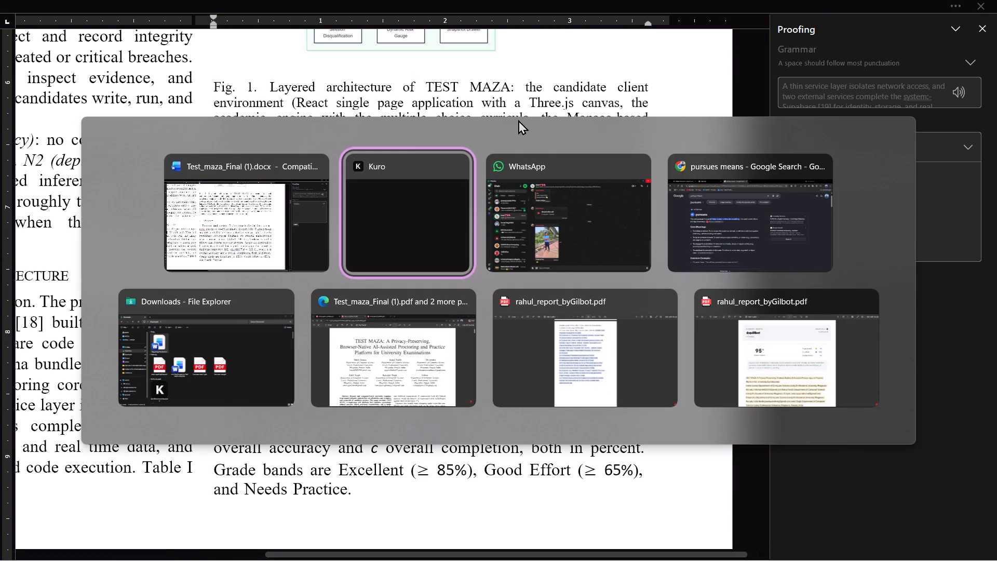
key("alt+Tab")
key("alt+Tab")
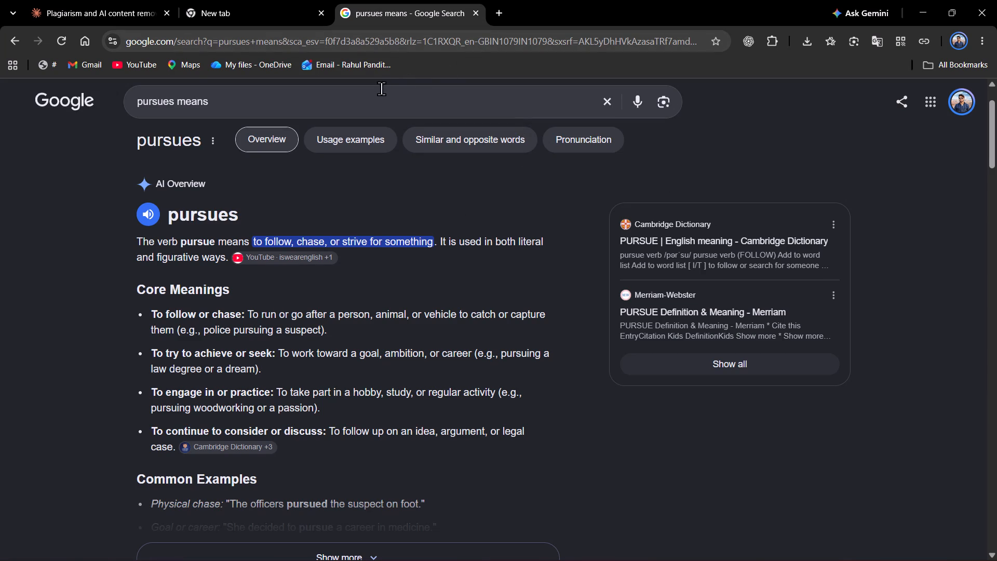
left_click_drag(374, 96, 41, 149)
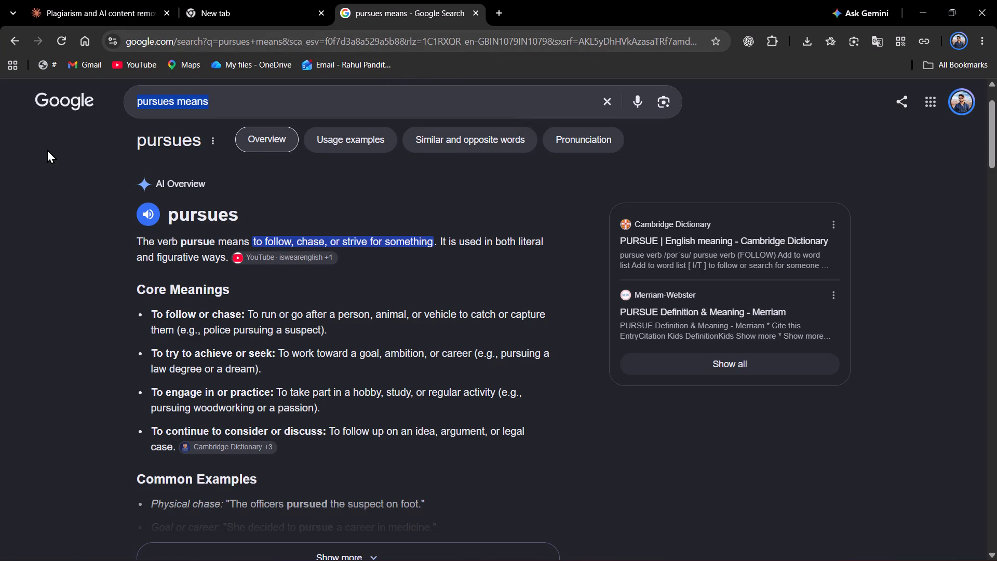
key("Left")
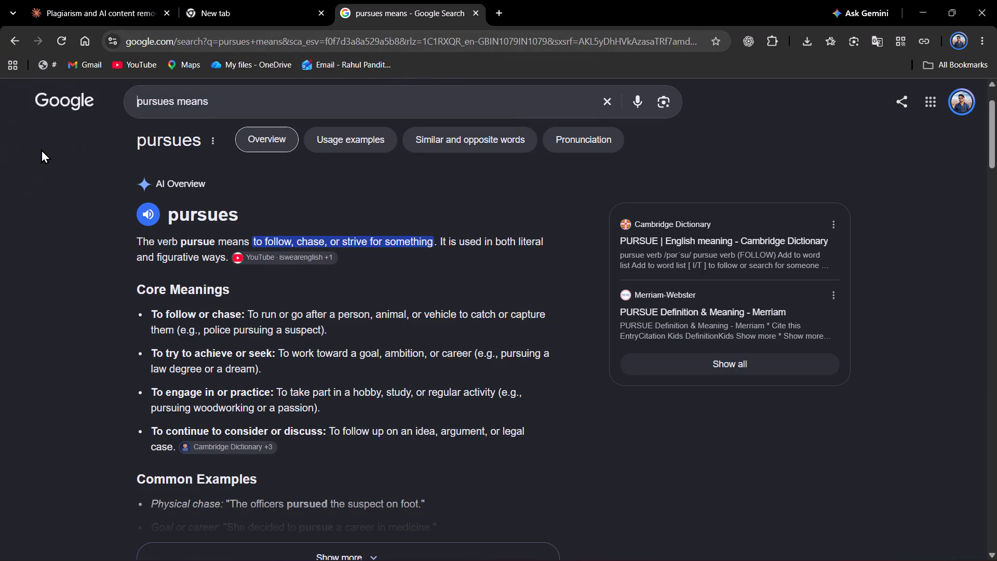
key("ctrl+Delete")
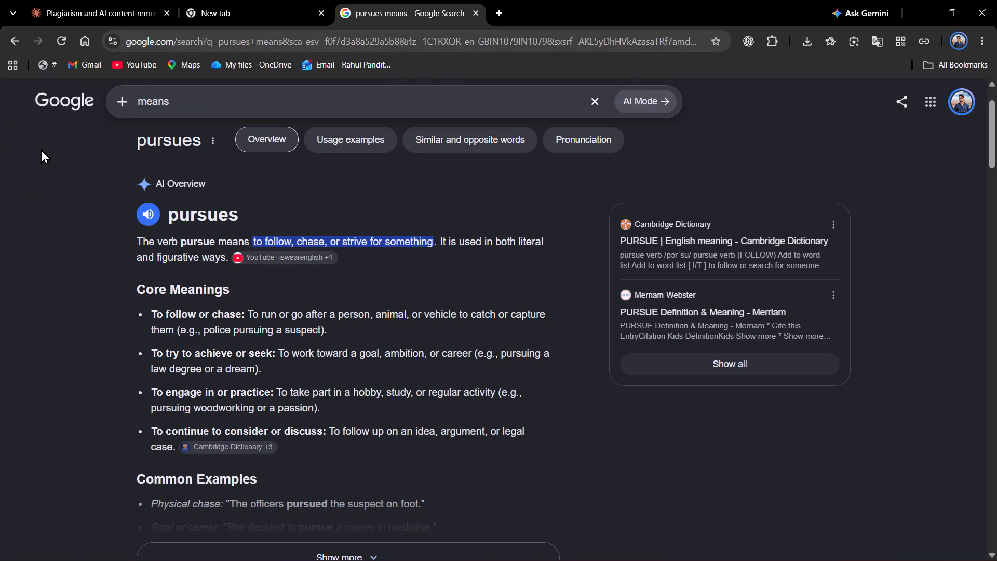
key("ctrl+v")
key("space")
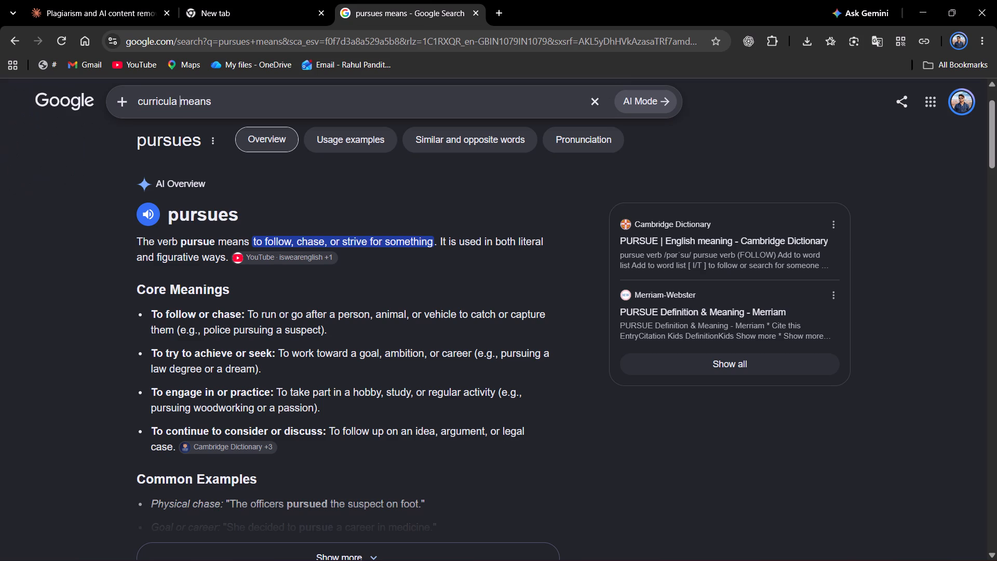
key("Right")
key("Right")
key("Right")
key("Right")
key("Right")
key("Right")
key("Right")
key("Right")
key("Right")
key("Return")
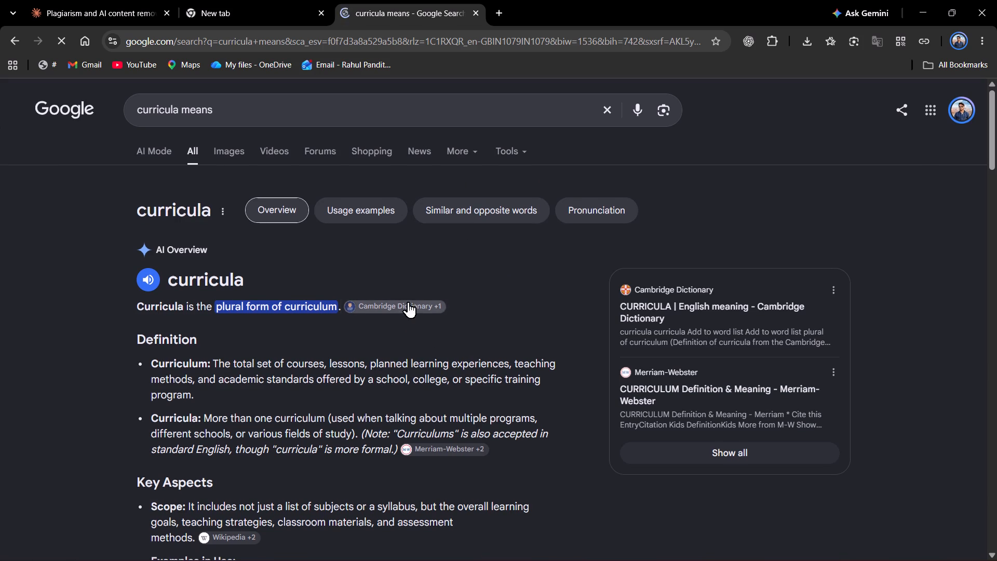
Switch back from Chrome to the Word document and place the cursor at the hyphen in "Monaco-based" in the Fig. 1 caption.
key("alt+Tab")
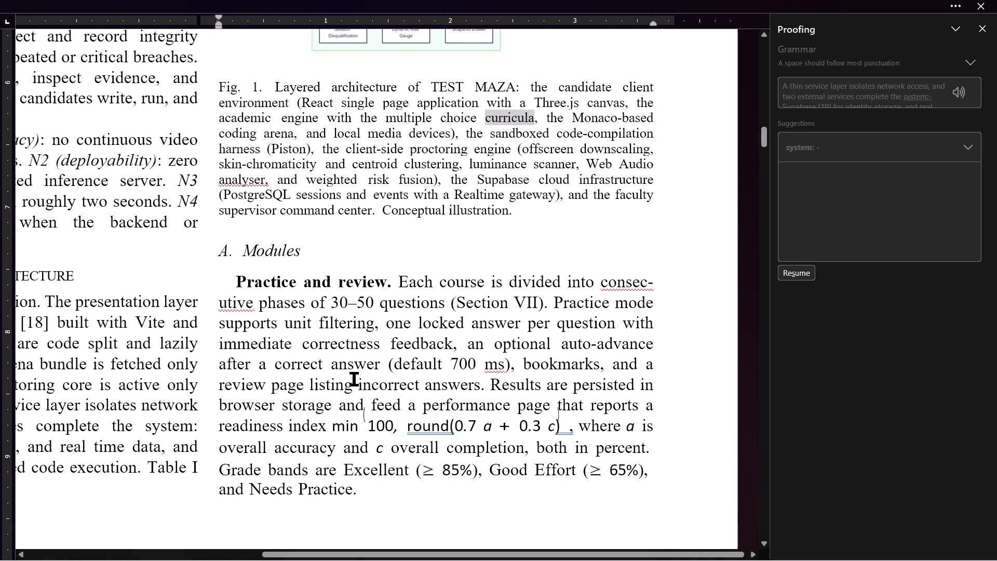
left_click(500, 239)
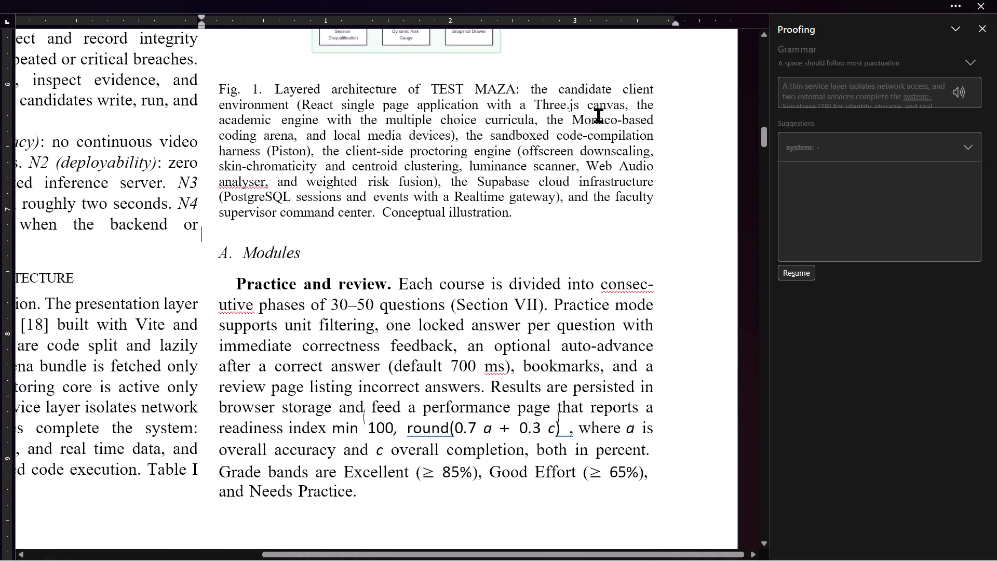
left_click(621, 115)
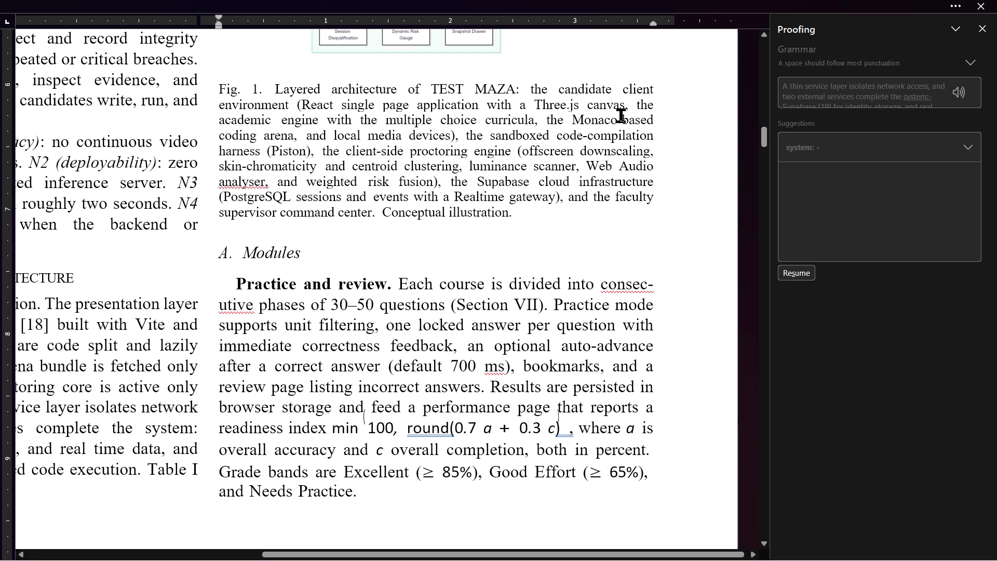
Replace the hyphens in "Monaco-based" and "code-compilation" with spaces in the Fig. 1 caption.
key("BackSpace")
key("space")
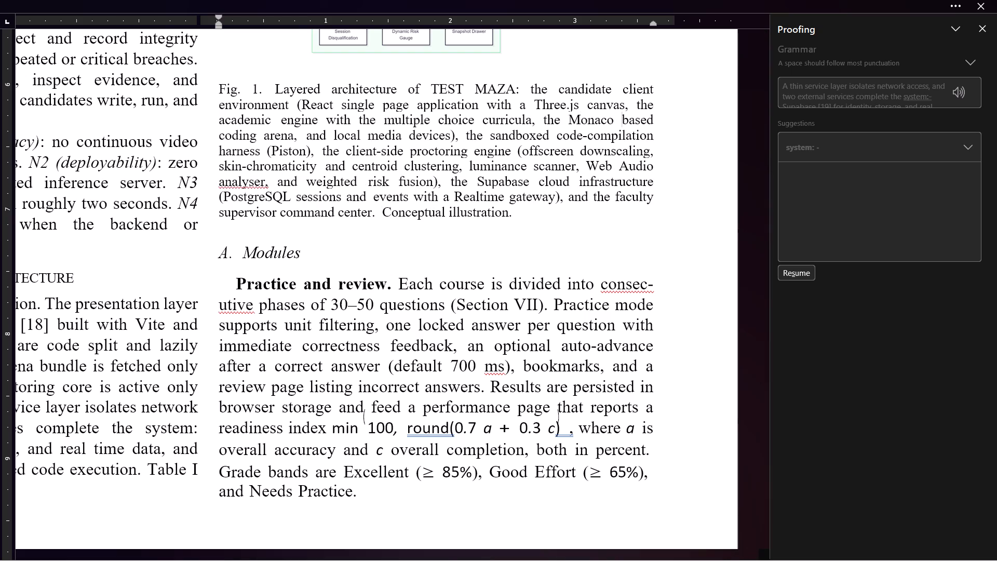
scroll(388, 162, "down", 1)
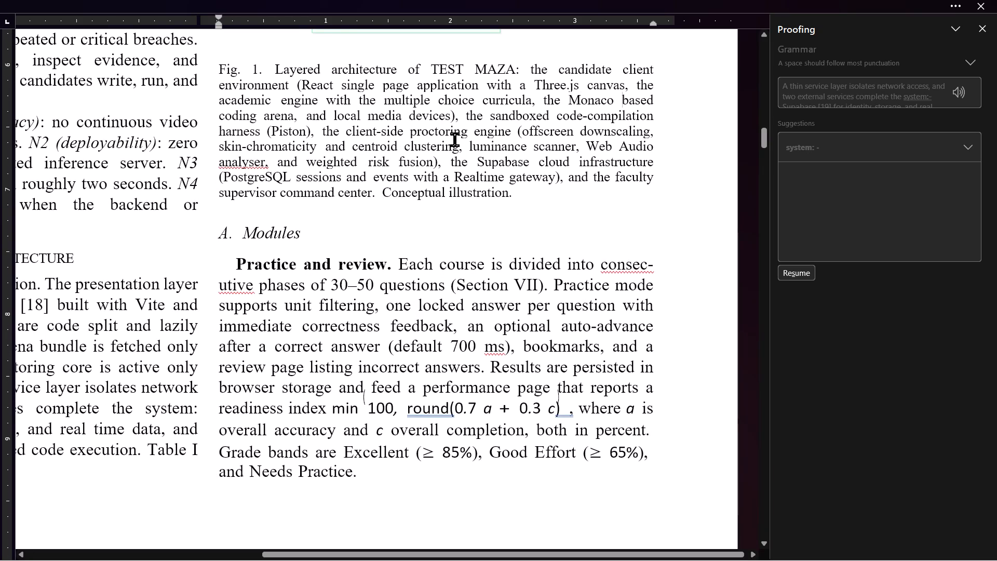
left_click(590, 119)
key("Left")
key("BackSpace")
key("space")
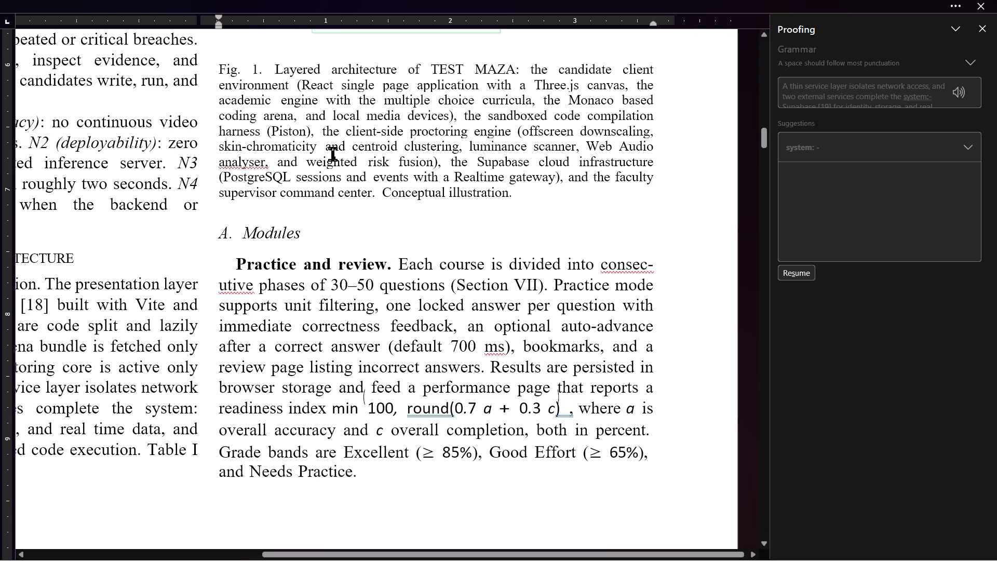
Replace the hyphens in "client-side" and "skin-chromaticity" with spaces in the Fig. 1 caption.
left_click(383, 128)
key("BackSpace")
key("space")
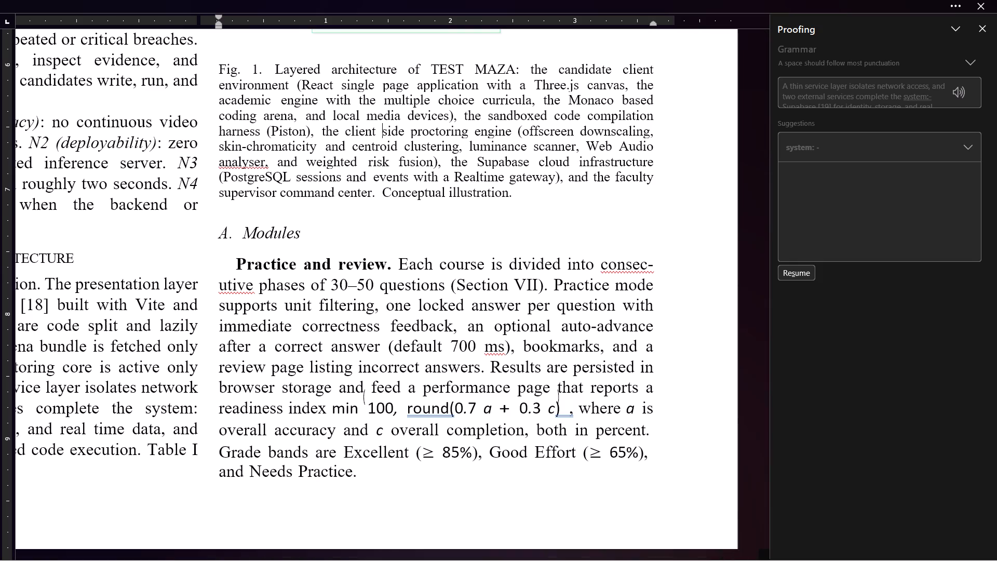
left_click(434, 153)
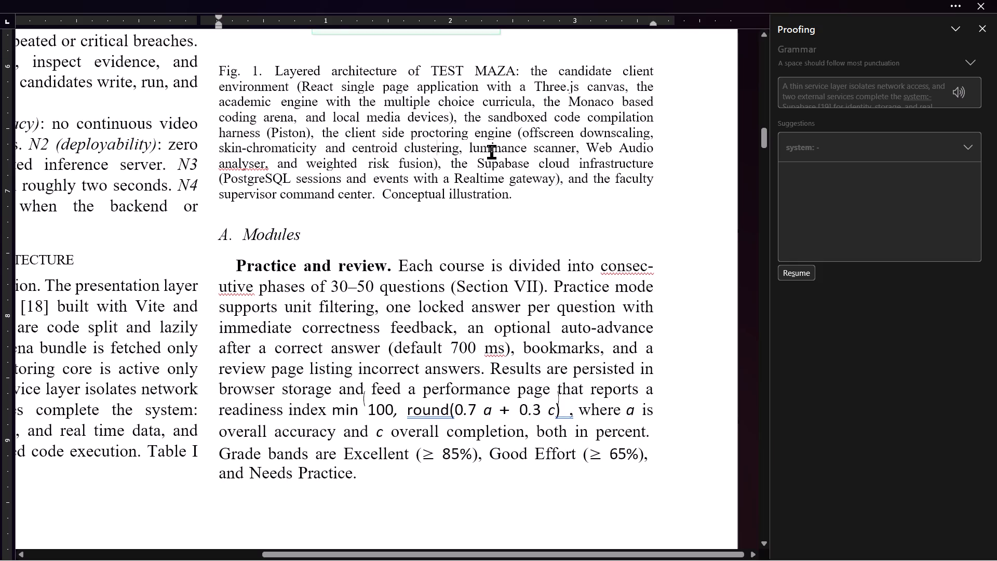
left_click(246, 148)
key("BackSpace")
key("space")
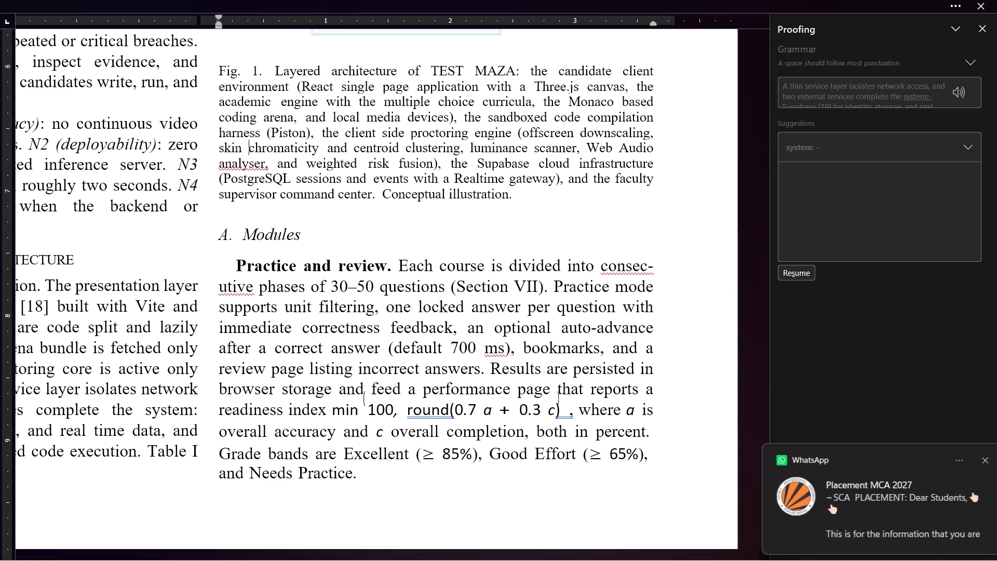
Correct the flagged word "analyser" to the suggested spelling "analyzer" in the Fig. 1 caption.
scroll(368, 171, "down", 1)
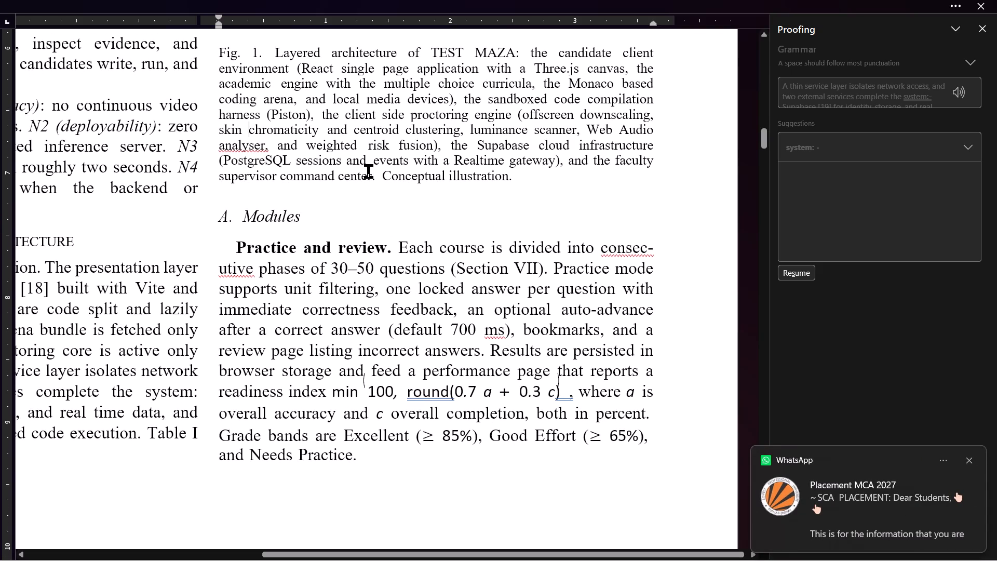
right_click(250, 145)
left_click(228, 165)
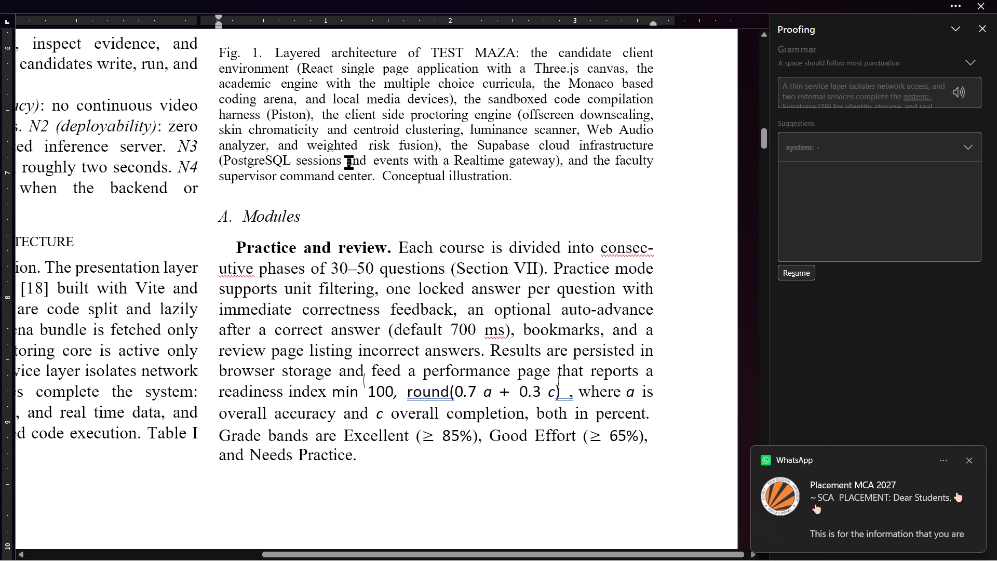
Read through the end of the Fig. 1 caption and the "Practice and review" paragraph under Modules for errors.
scroll(348, 162, "down", 1)
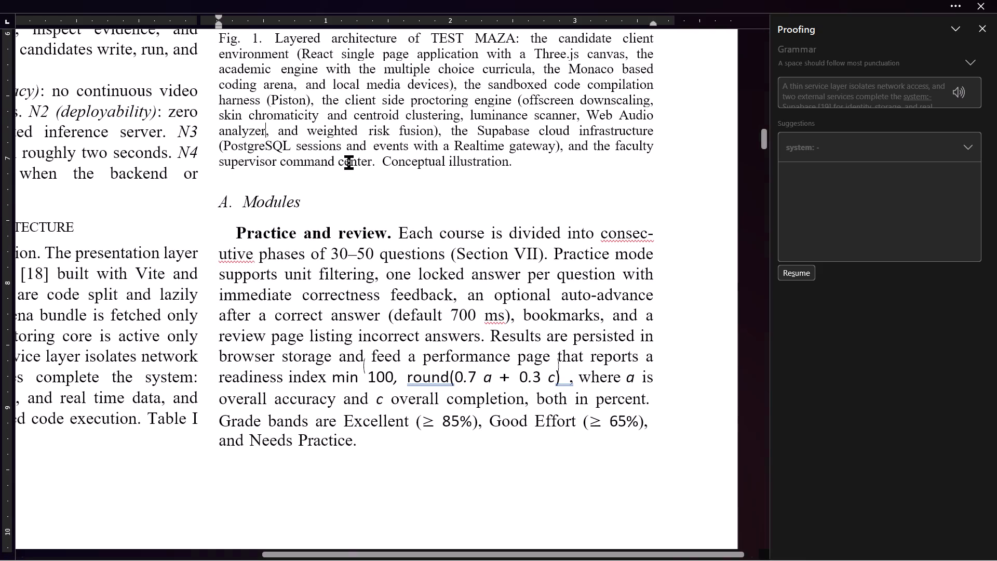
scroll(348, 162, "down", 1)
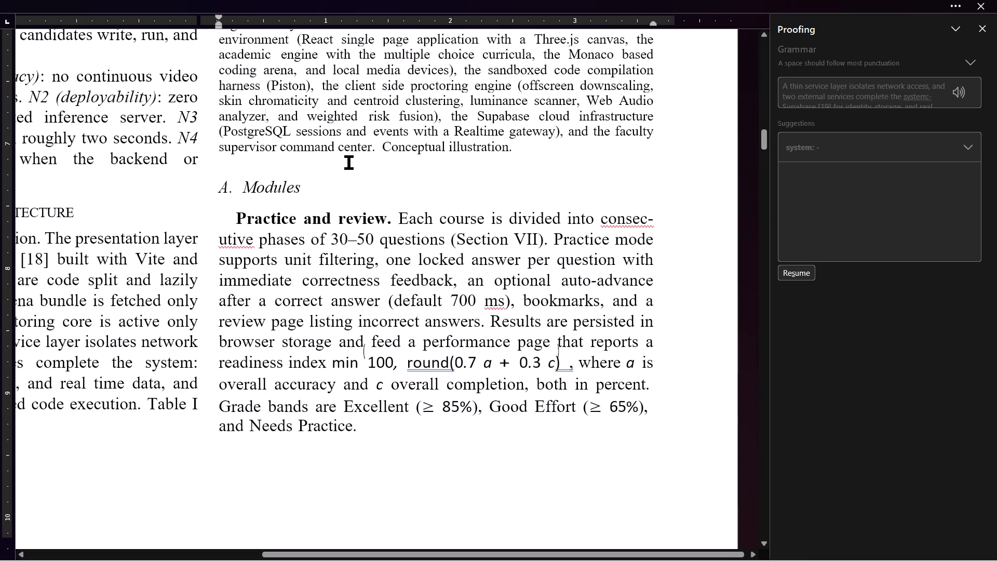
scroll(348, 162, "down", 1)
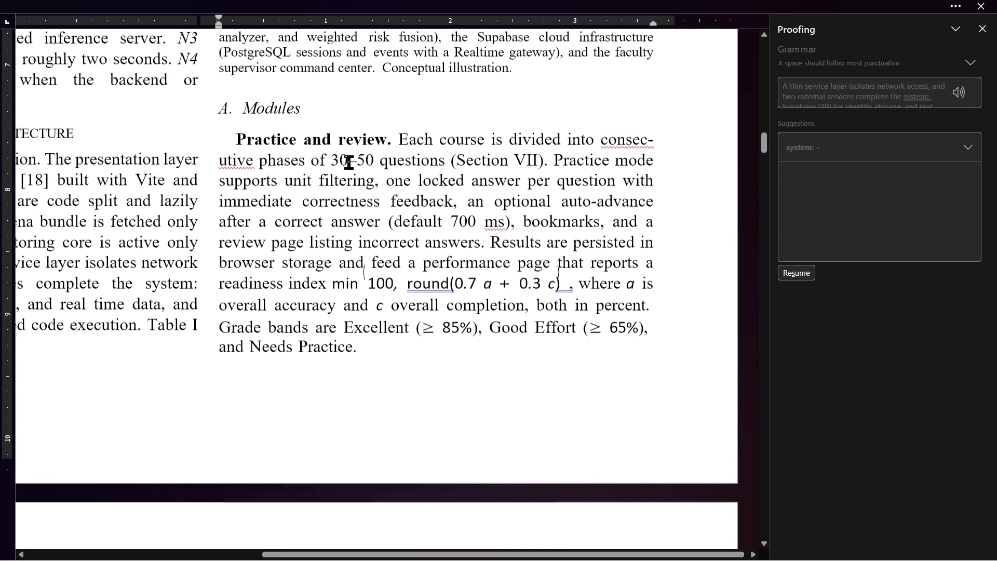